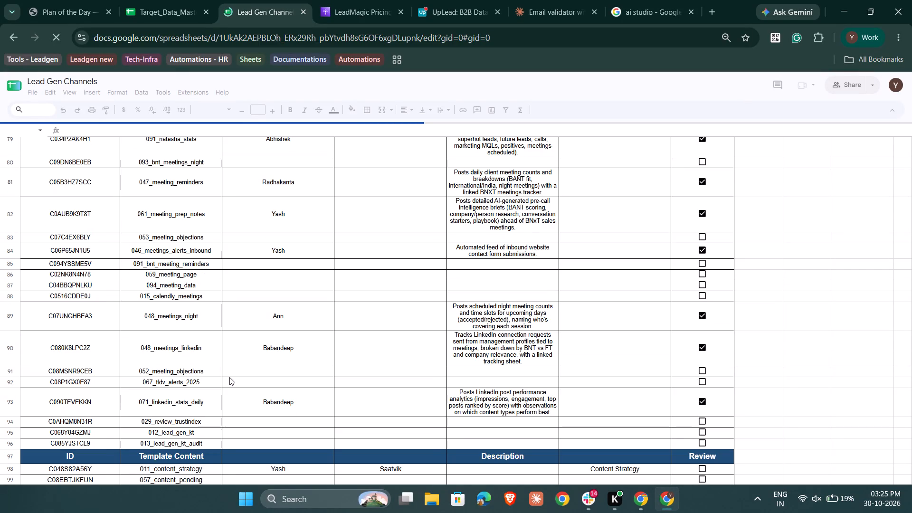
Reset the red text of the ID and channel name in the 036_tech_out_prj_mgmt row to the default colour.
scroll(229, 377, down, 2)
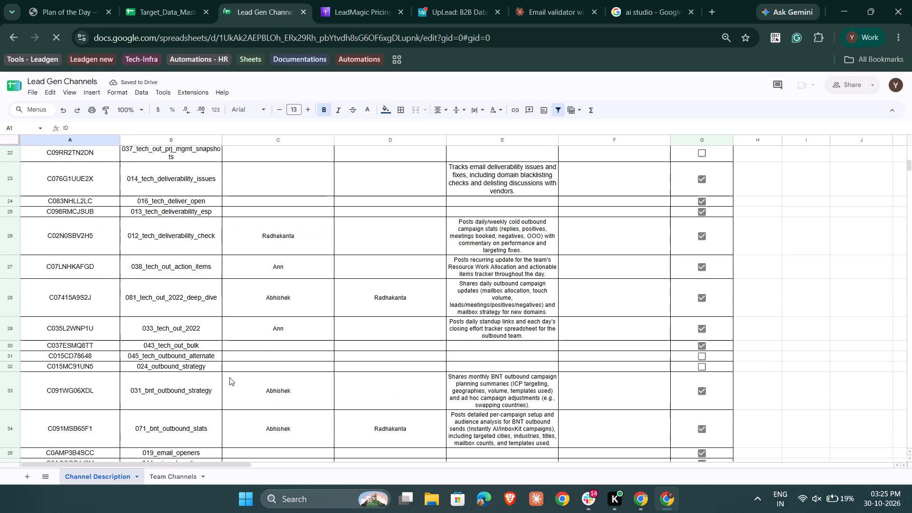
scroll(229, 377, down, 7)
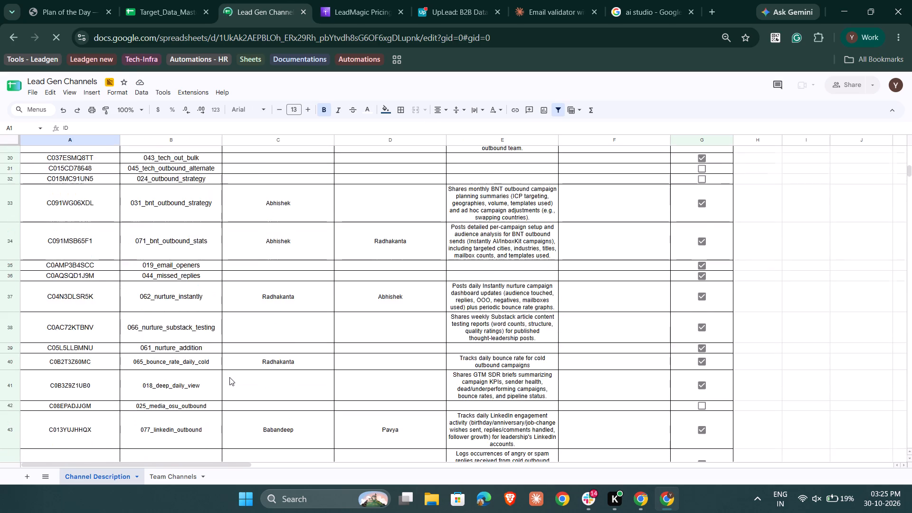
scroll(229, 377, down, 3)
scroll(218, 275, up, 3)
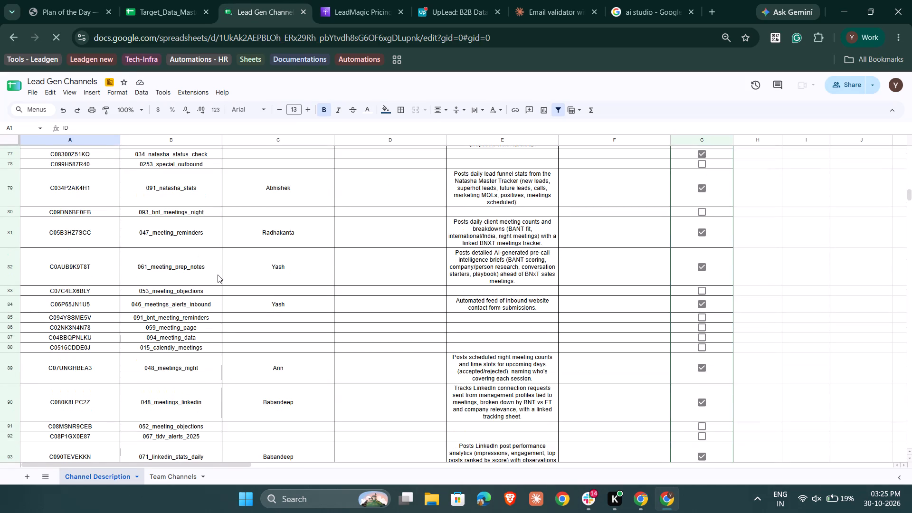
scroll(218, 275, up, 6)
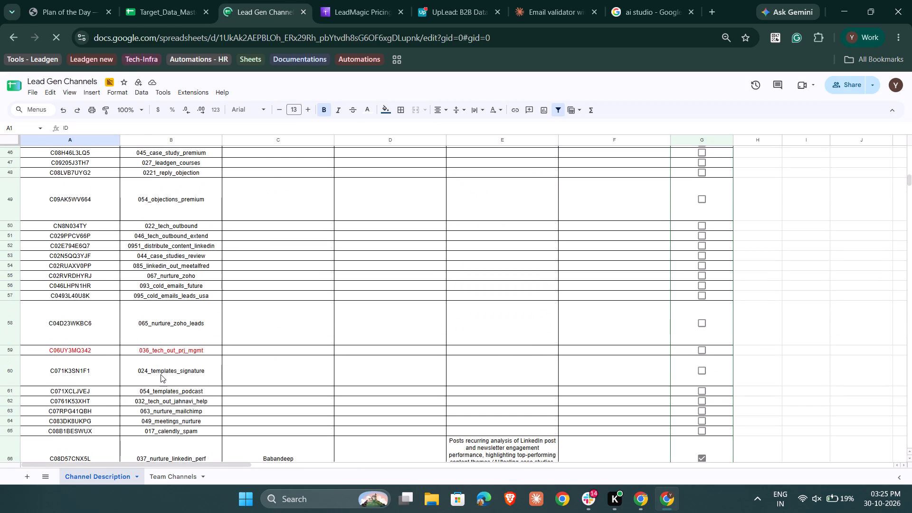
drag(88, 349, 158, 351)
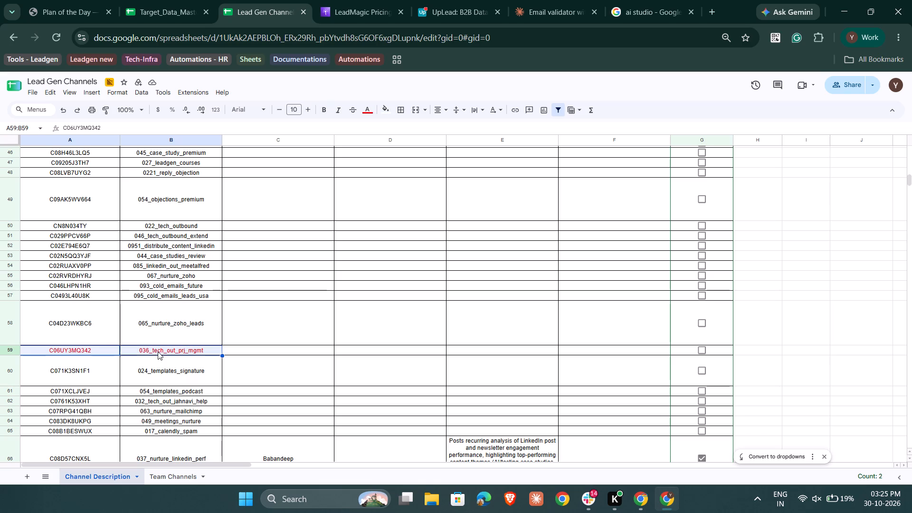
click(366, 110)
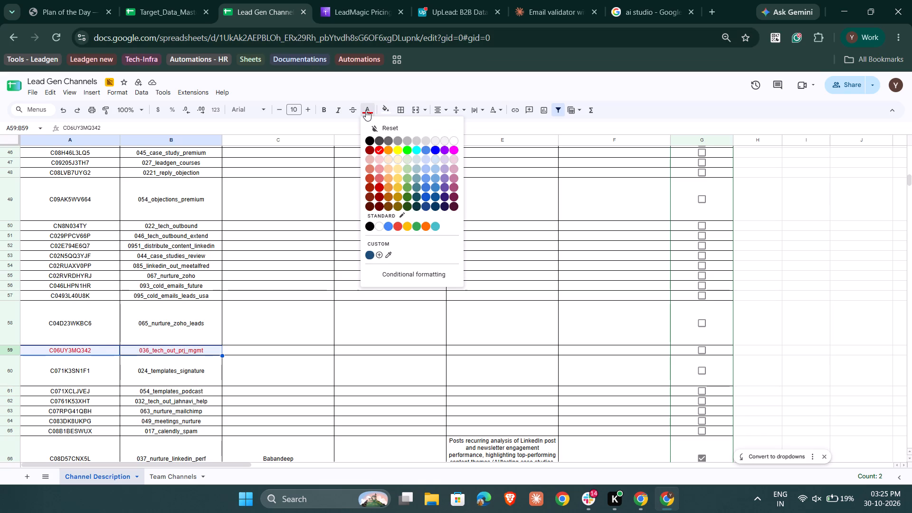
click(374, 130)
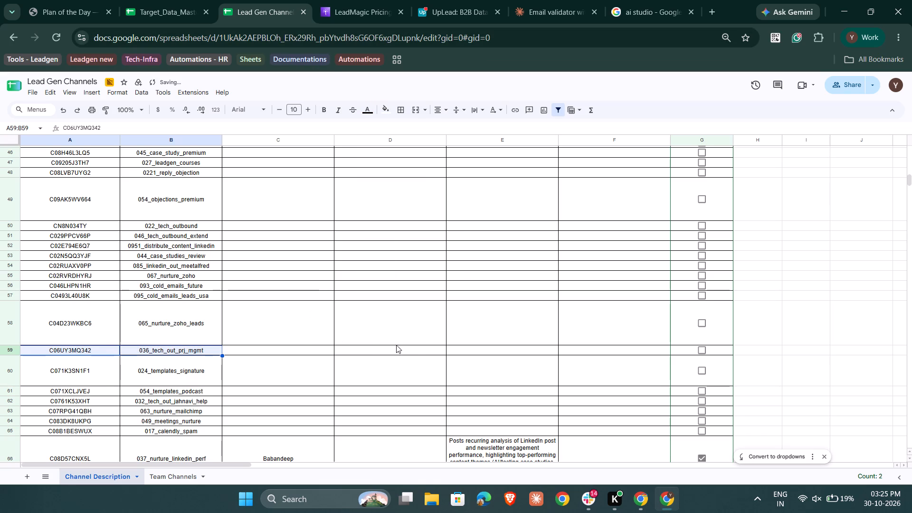
Enter "Ann" in column C of the 036_tech_out_prj_mgmt row.
click(278, 352)
text(Ann)
click(515, 348)
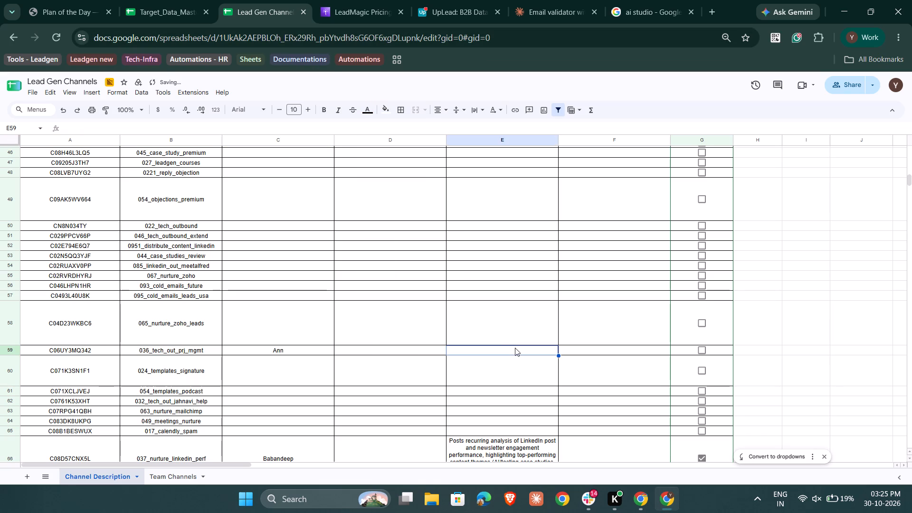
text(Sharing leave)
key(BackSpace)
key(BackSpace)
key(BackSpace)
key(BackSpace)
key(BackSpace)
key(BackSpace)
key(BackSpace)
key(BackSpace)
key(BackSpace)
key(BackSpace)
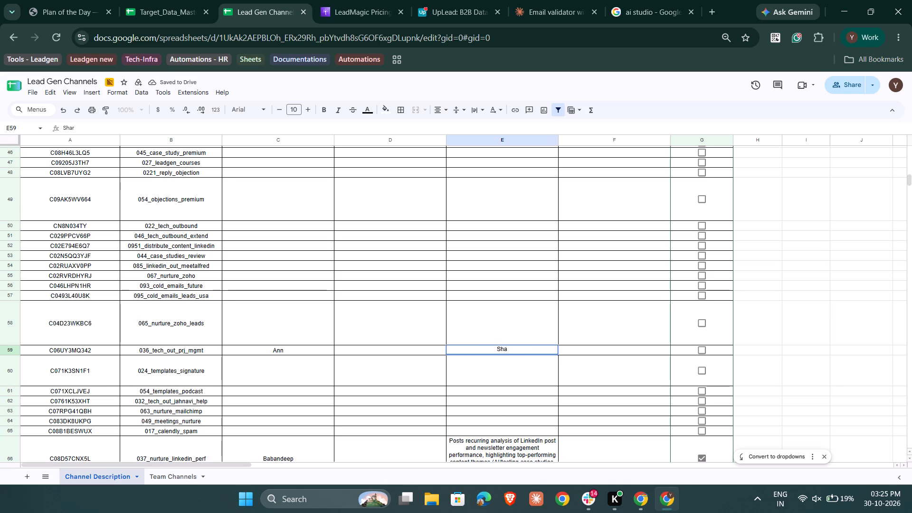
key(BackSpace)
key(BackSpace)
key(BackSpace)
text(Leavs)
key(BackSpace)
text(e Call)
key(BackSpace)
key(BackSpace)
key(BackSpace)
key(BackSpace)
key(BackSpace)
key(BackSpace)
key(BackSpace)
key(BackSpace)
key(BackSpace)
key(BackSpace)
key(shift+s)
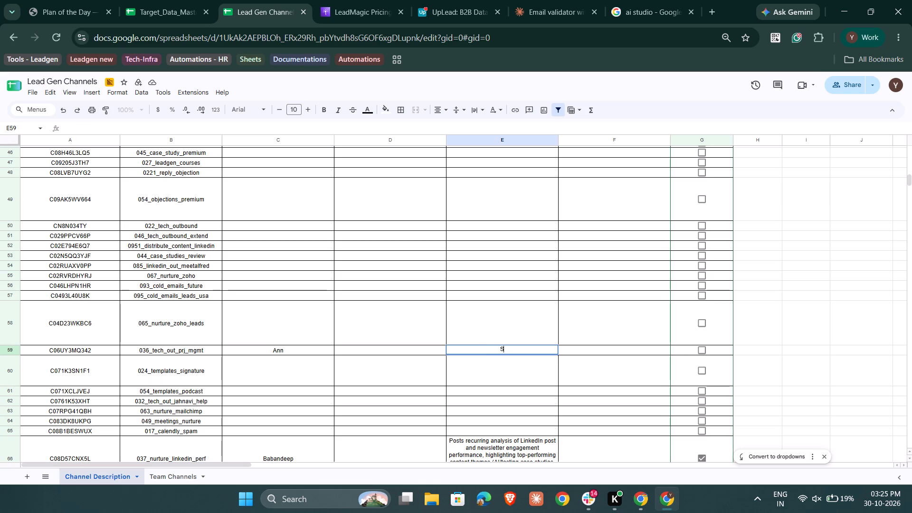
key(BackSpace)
Write the description in column E of the 036_tech_out_prj_mgmt row, starting with "Posts Month".
text(Post)
key(space)
key(BackSpace)
text(s)
key(space)
text(Month)
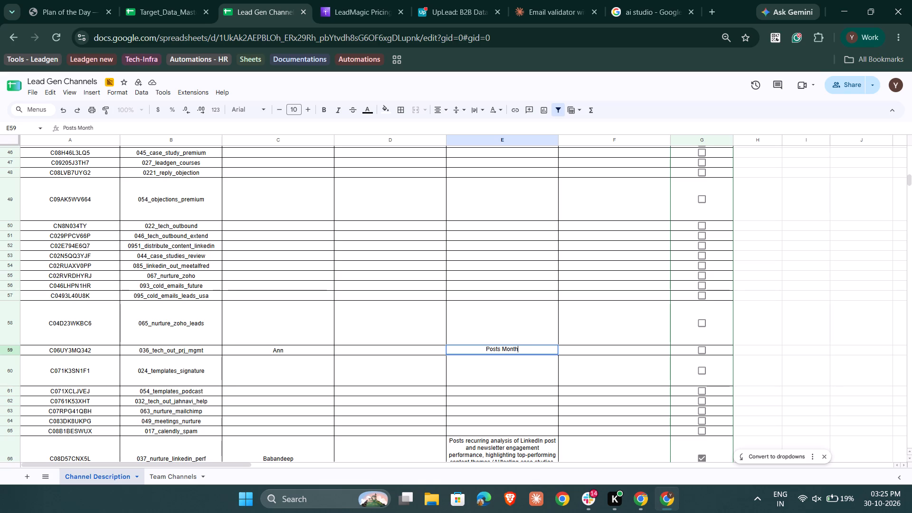
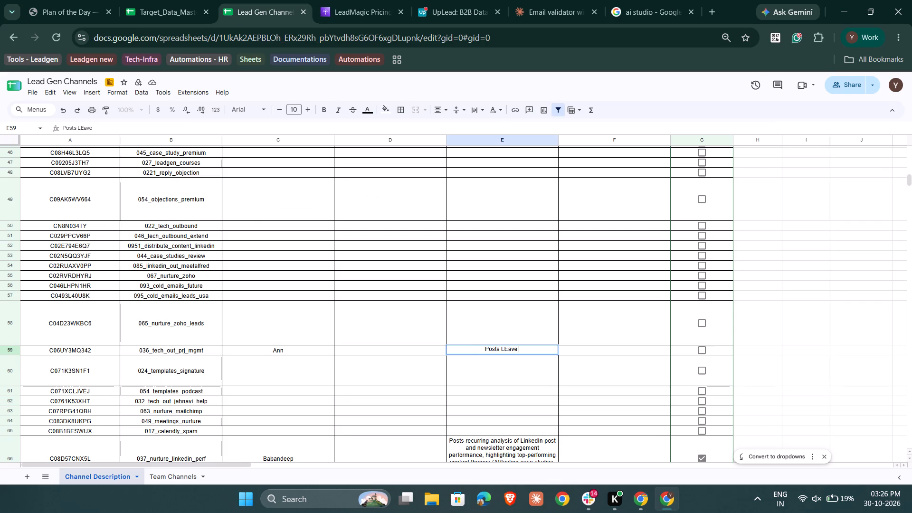
Complete the column E description for 036_tech_out_prj_mgmt as "Posts Leave Roster and Leave Calender".
key(BackSpace)
key(BackSpace)
key(BackSpace)
key(BackSpace)
key(BackSpace)
text(eave Roster and LEave)
key(space)
key(BackSpace)
key(BackSpace)
key(BackSpace)
key(BackSpace)
key(BackSpace)
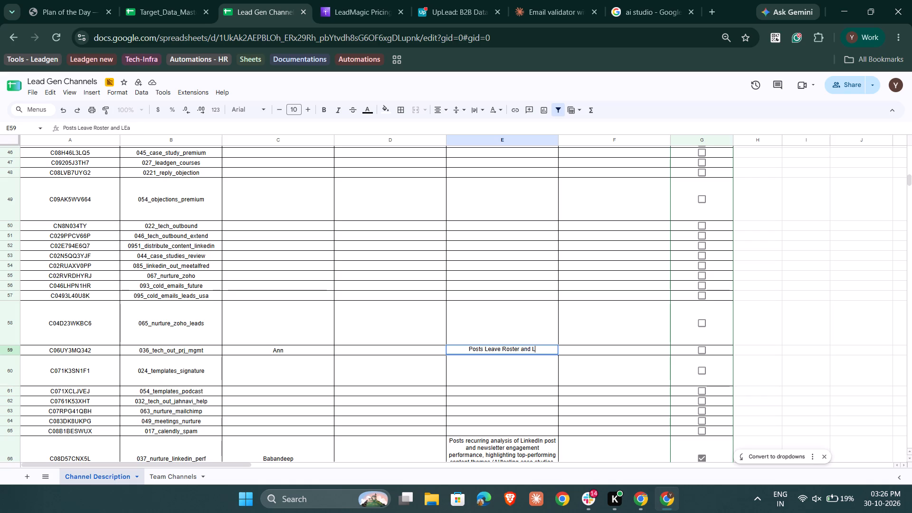
text(eave Calender fir)
key(BackSpace)
key(BackSpace)
key(o)
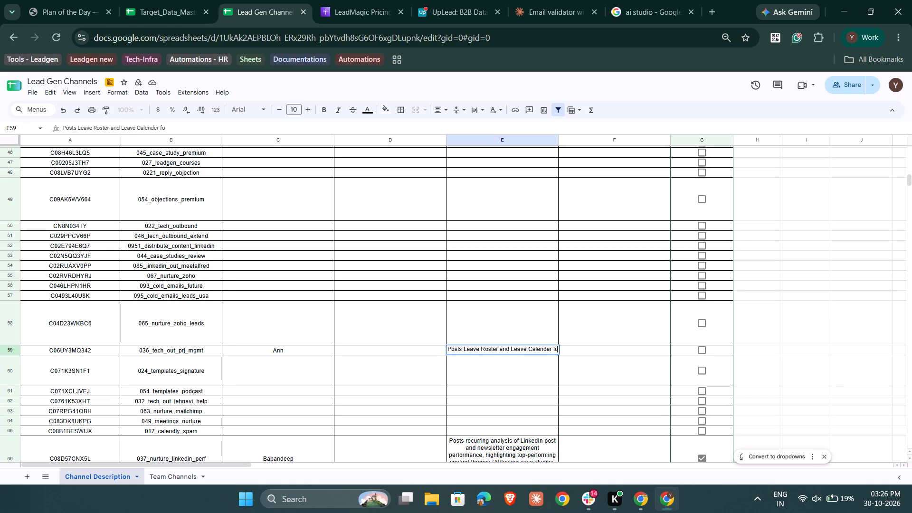
key(BackSpace)
key(BackSpace)
key(BackSpace)
key(Return)
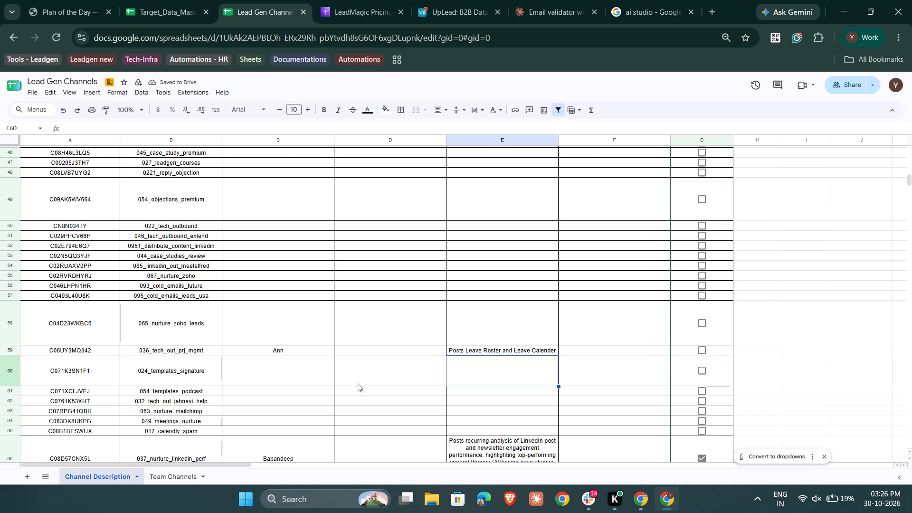
Mark the 036_tech_out_prj_mgmt row as reviewed in column G.
click(702, 348)
Look through the remaining channel rows, including the Tools section, for channels whose person and description entries still need filling in.
scroll(446, 377, down, 2)
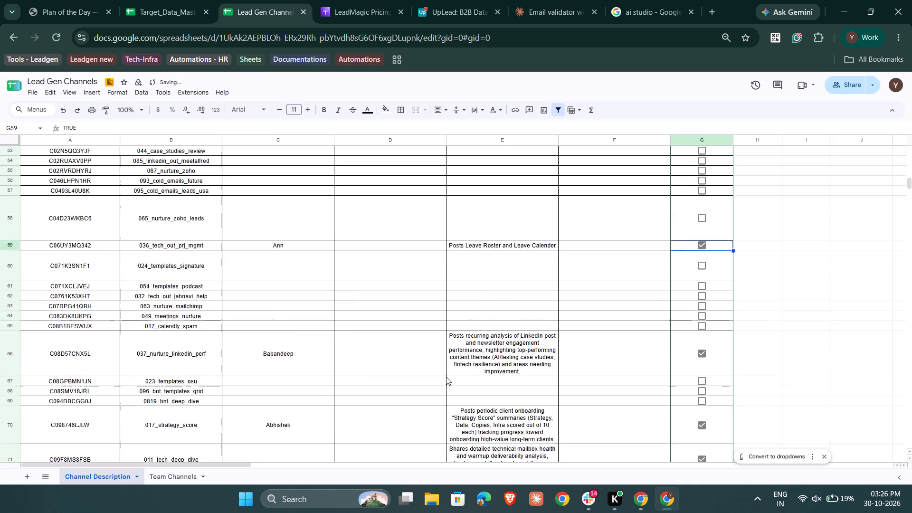
scroll(446, 377, down, 8)
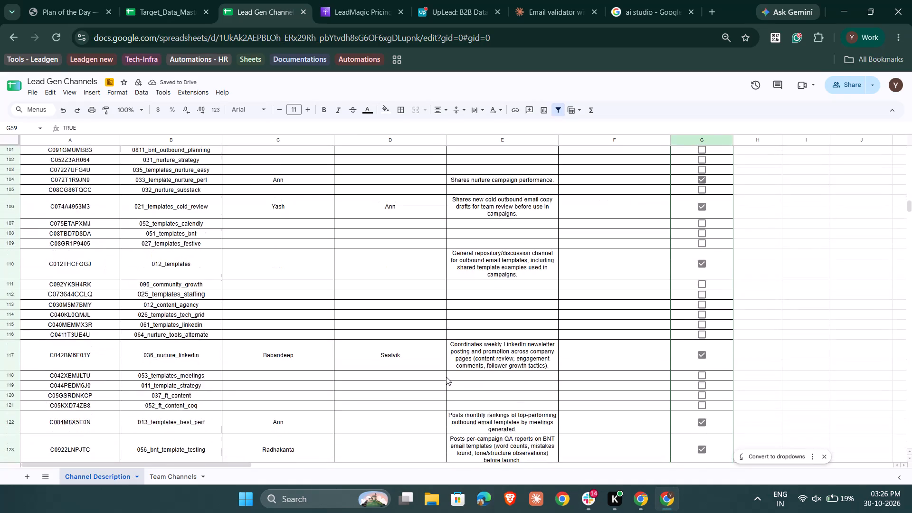
scroll(446, 377, down, 5)
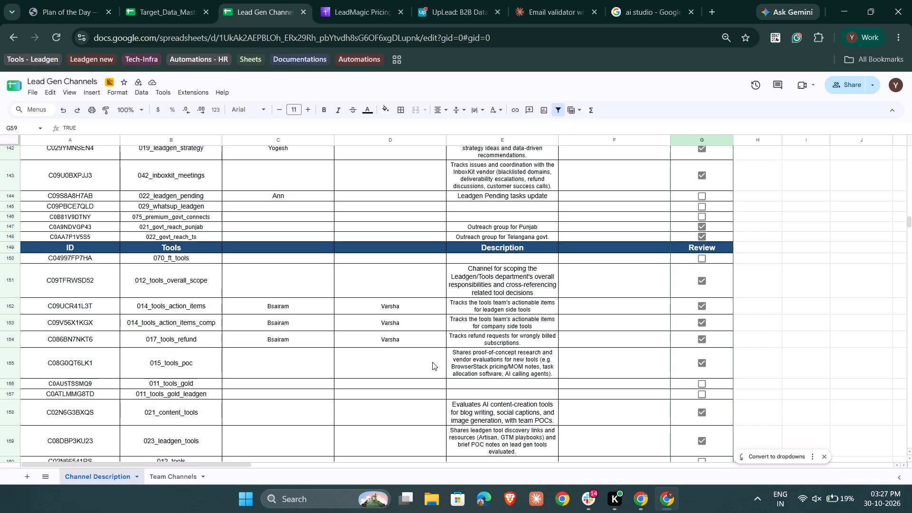
scroll(286, 403, down, 1)
click(278, 313)
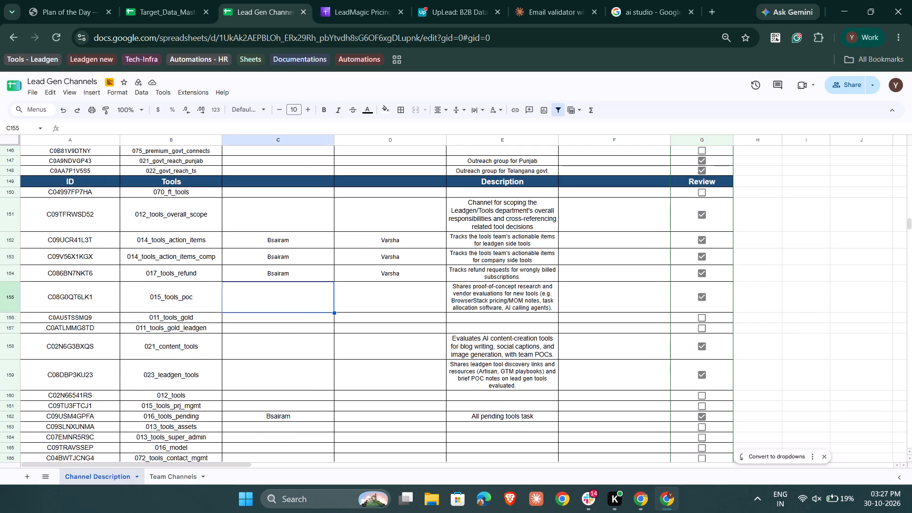
click(379, 293)
click(269, 306)
scroll(287, 354, down, 2)
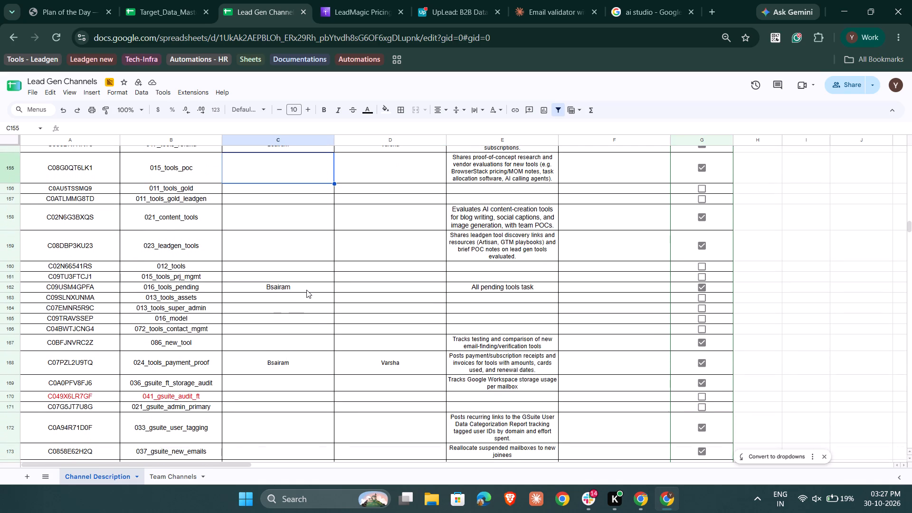
scroll(304, 290, down, 3)
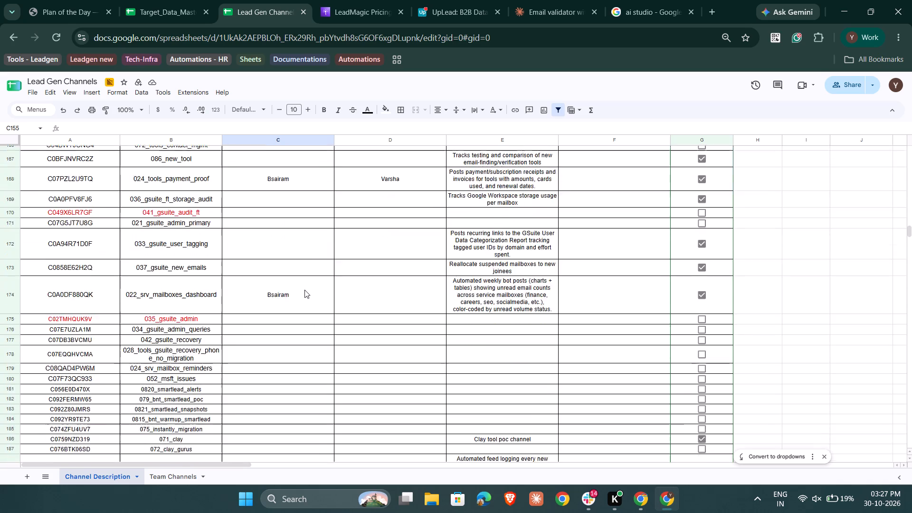
scroll(304, 290, down, 5)
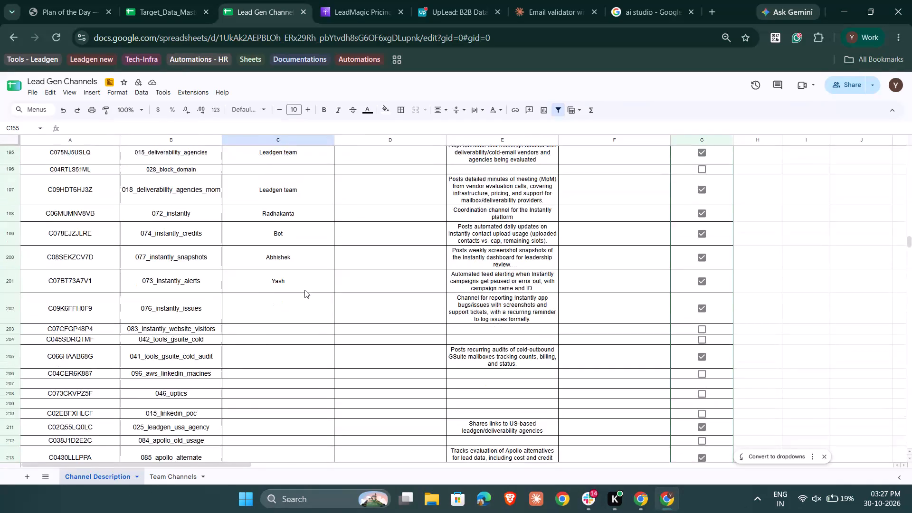
scroll(304, 290, down, 5)
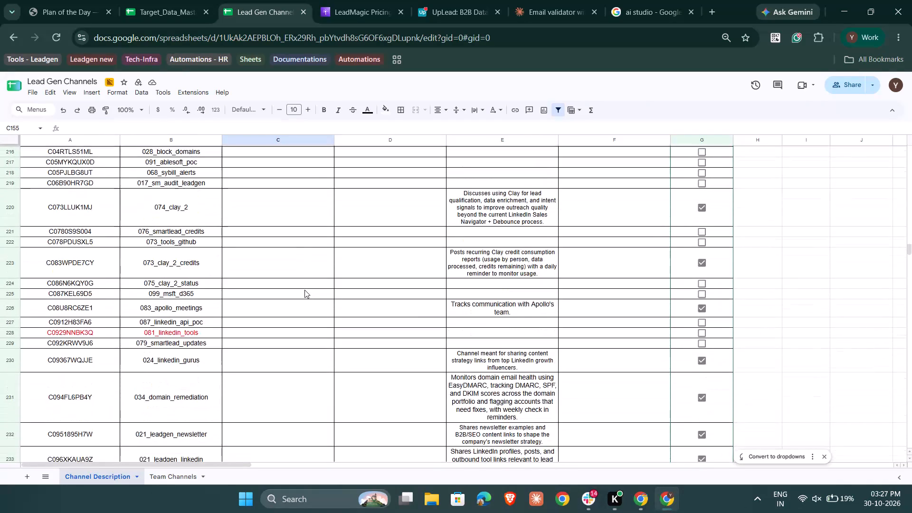
scroll(304, 290, down, 3)
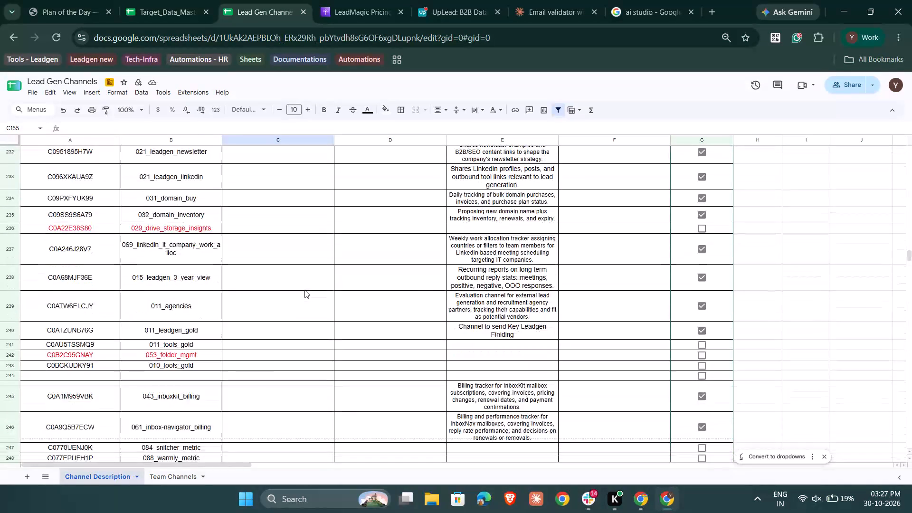
scroll(304, 290, down, 3)
scroll(304, 290, up, 2)
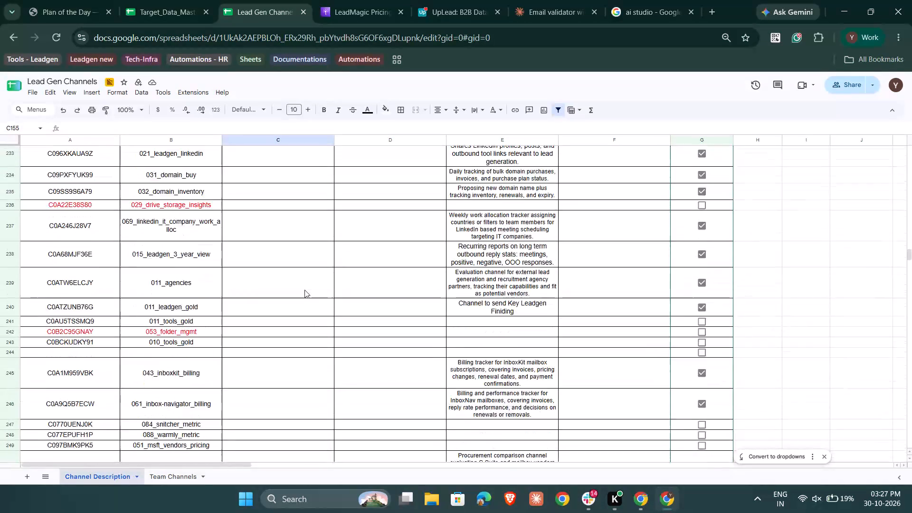
scroll(304, 290, up, 5)
scroll(304, 290, down, 2)
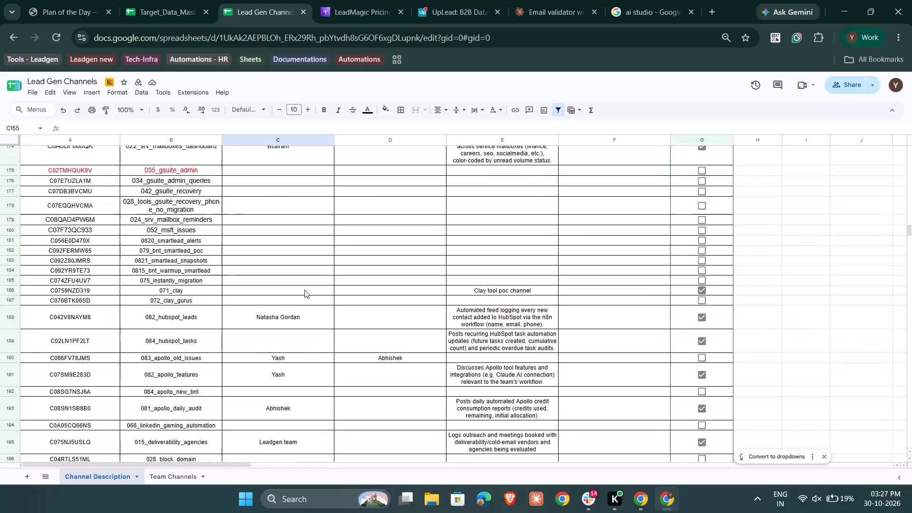
scroll(304, 290, down, 3)
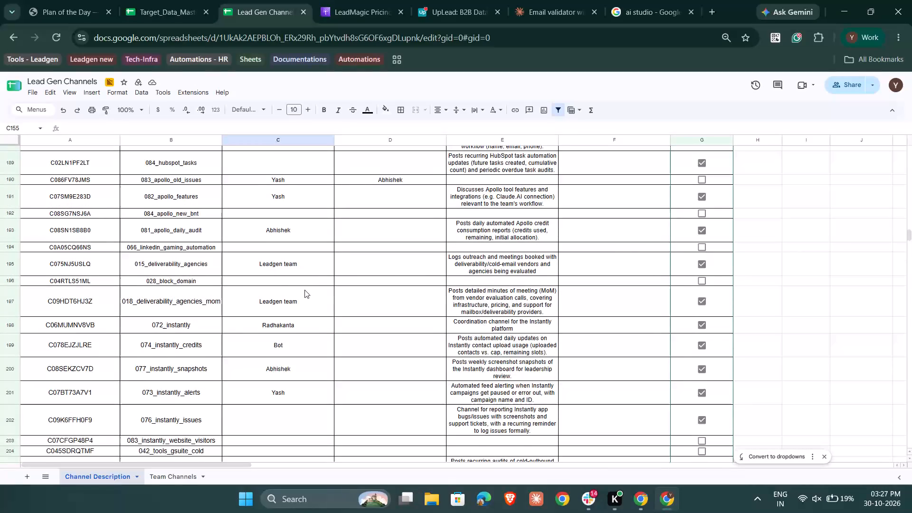
scroll(304, 290, down, 2)
Copy the channel name 076_instantly_issues from column B.
click(190, 250)
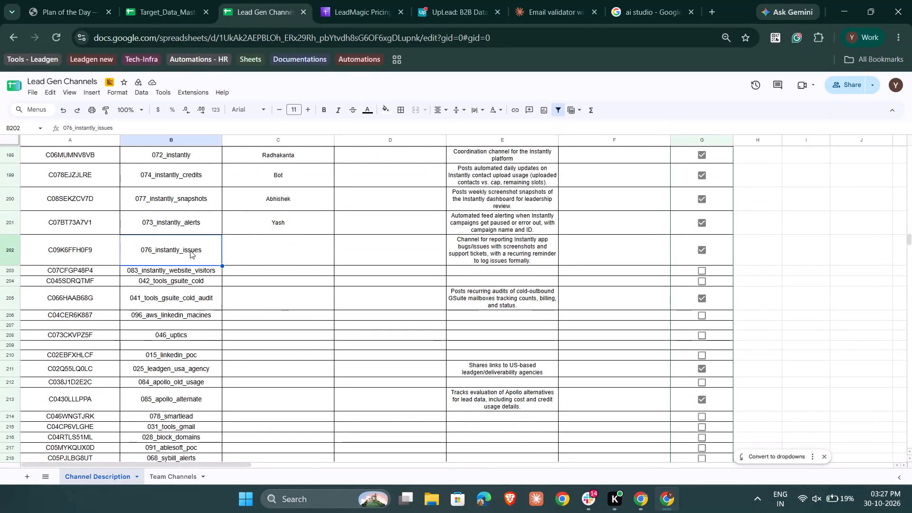
key(ctrl+c)
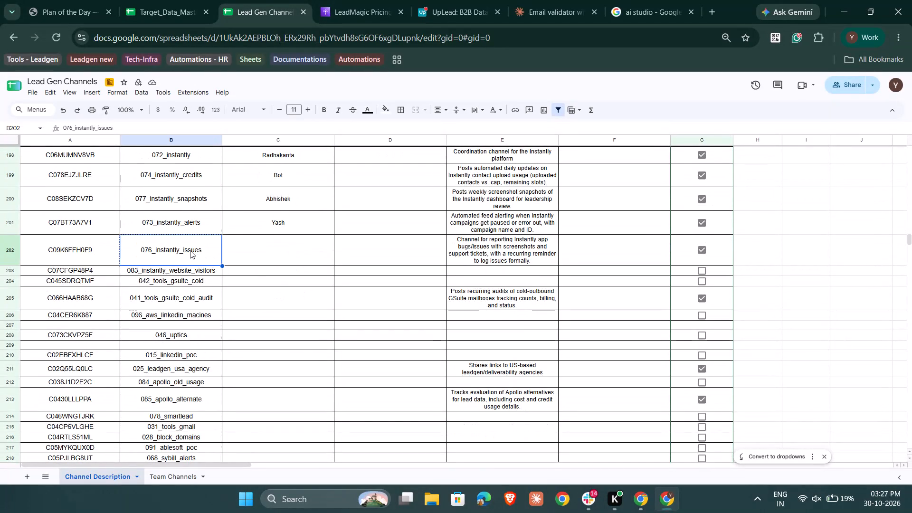
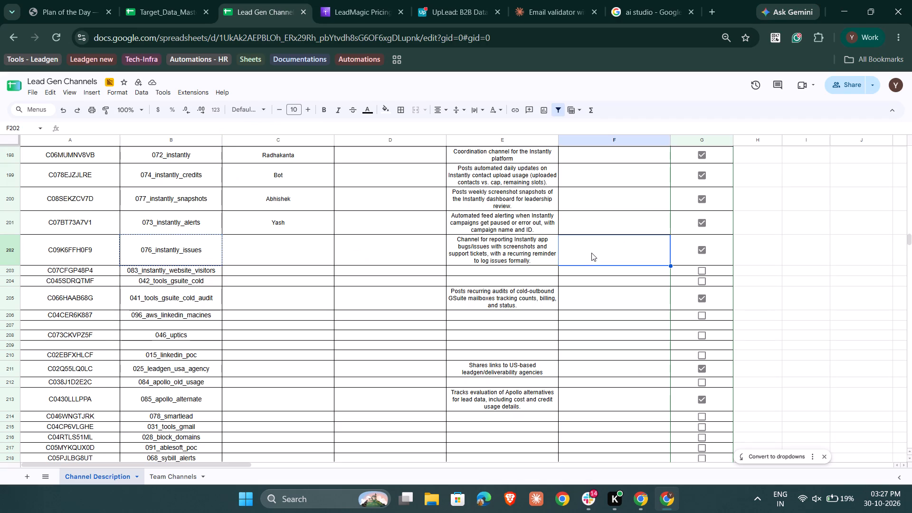
Enter "Instantly Issues Reminder" in column F of the 076_instantly_issues row.
text(Instan)
text(tly Issue)
key(space)
key(BackSpace)
text(s Reminder)
key(Return)
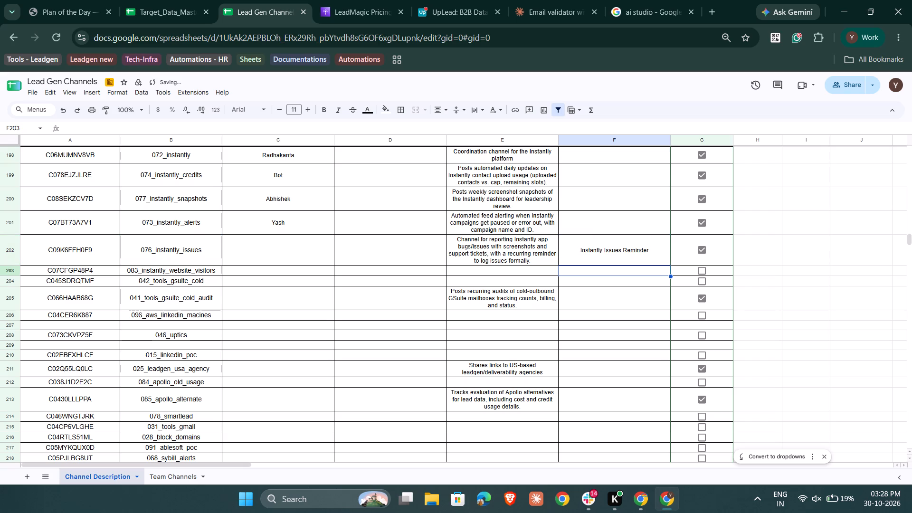
Select the channel name 083_instantly_website_visitors in column B.
click(200, 270)
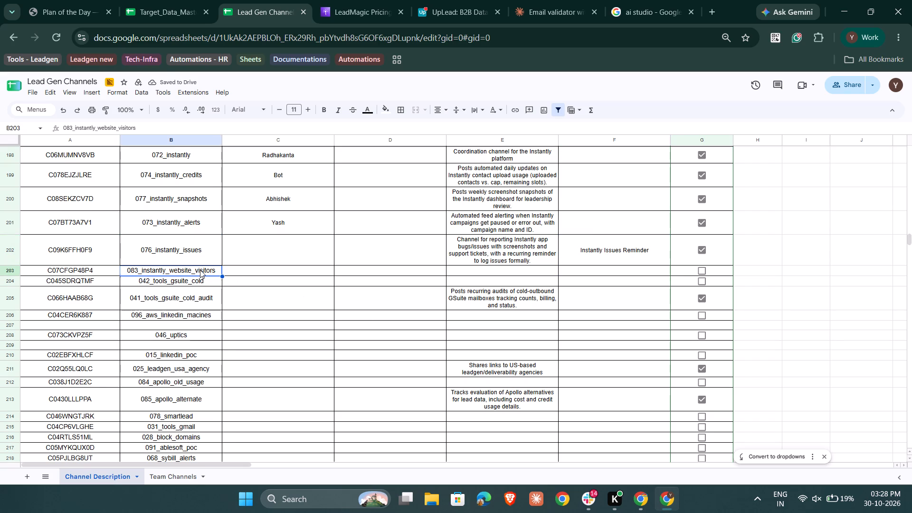
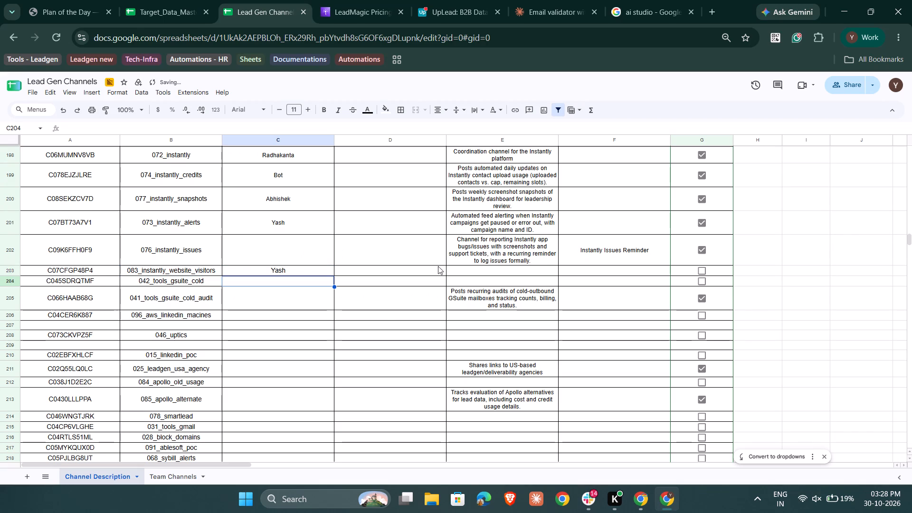
Copy the channel name 042_tools_gsuite_cold from column B.
click(180, 279)
key(ctrl+c)
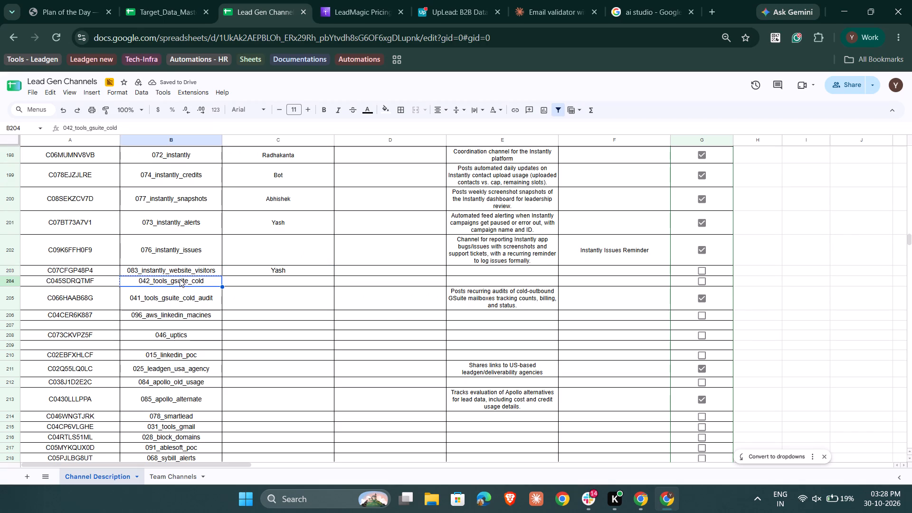
Rearrange the taskbar apps so that Slack sits directly beside the two Chrome icons.
drag(590, 498, 631, 496)
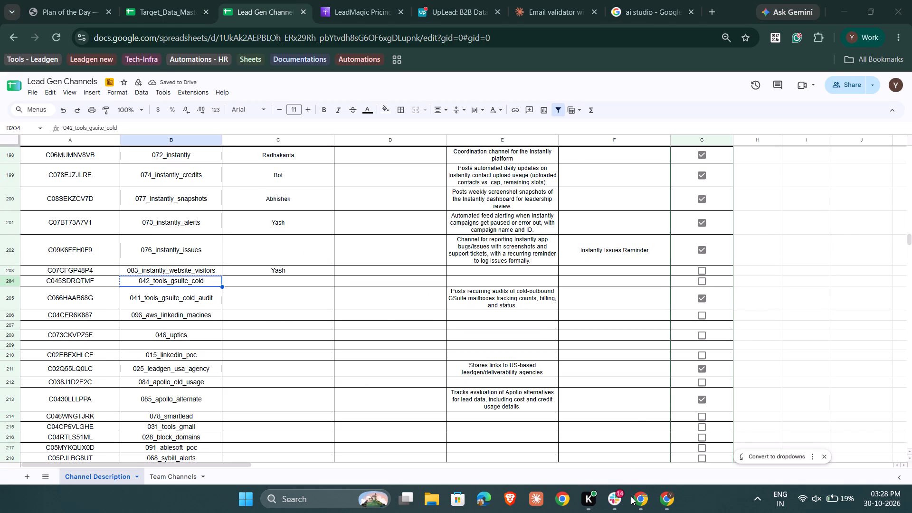
drag(659, 496, 636, 500)
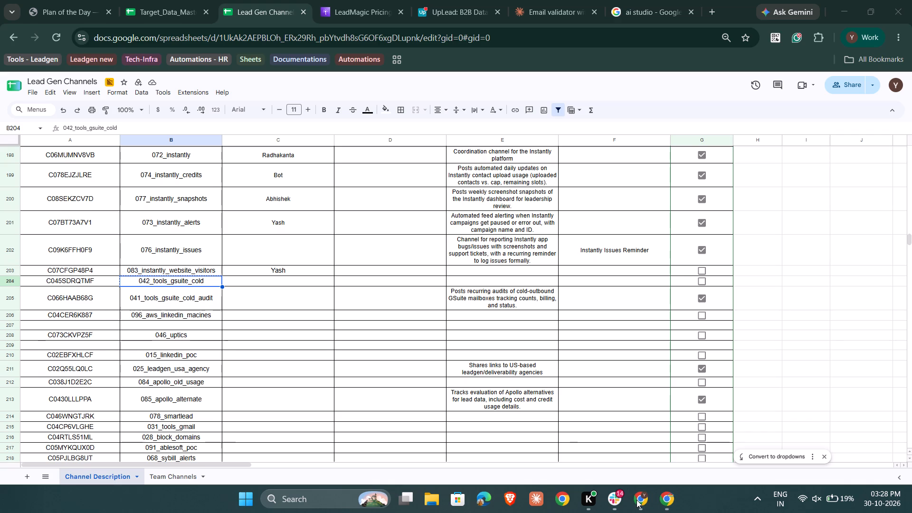
click(639, 500)
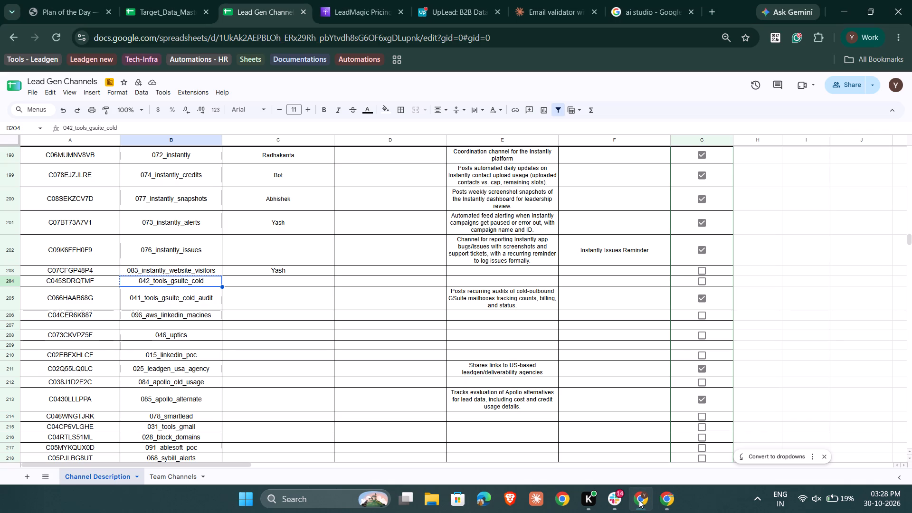
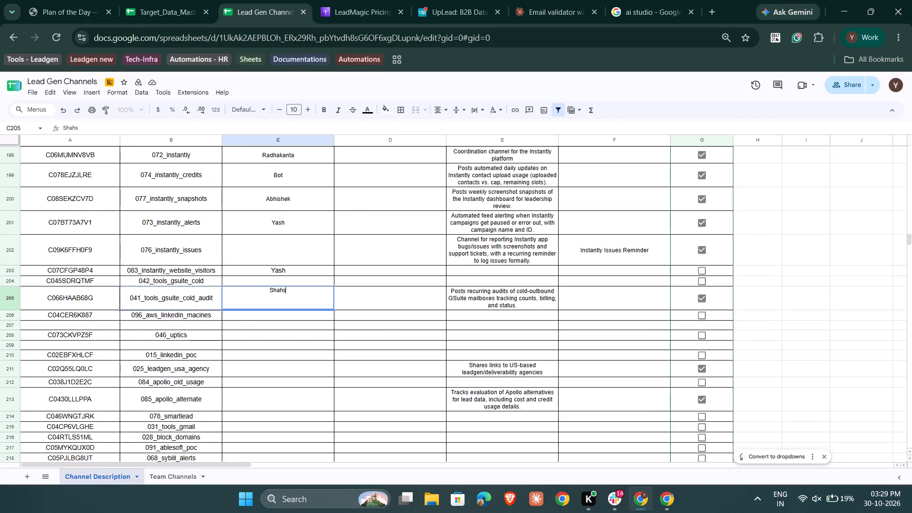
Fill in the persons for channel 041_tools_gsuite_cold_audit: Shashank in column C and Yogesh in column D.
key(BackSpace)
key(BackSpace)
text(shank)
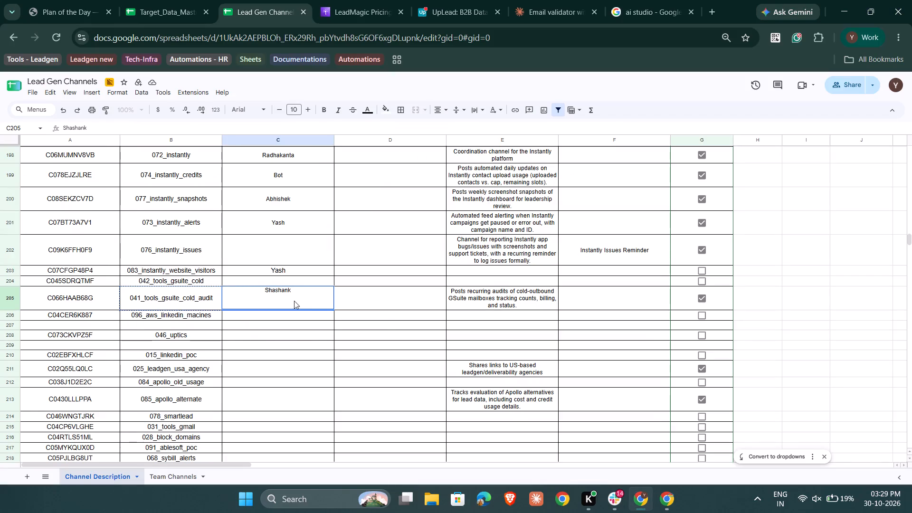
click(370, 290)
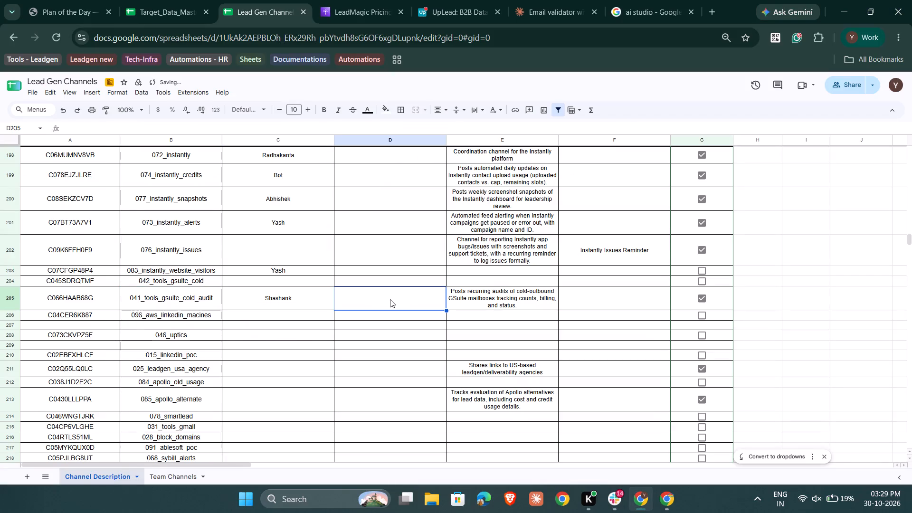
text(Yogesh)
key(Return)
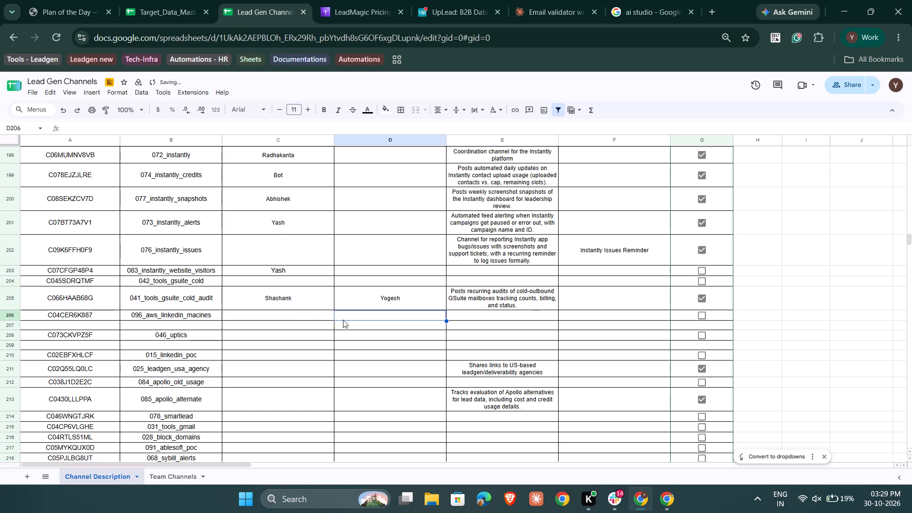
click(365, 300)
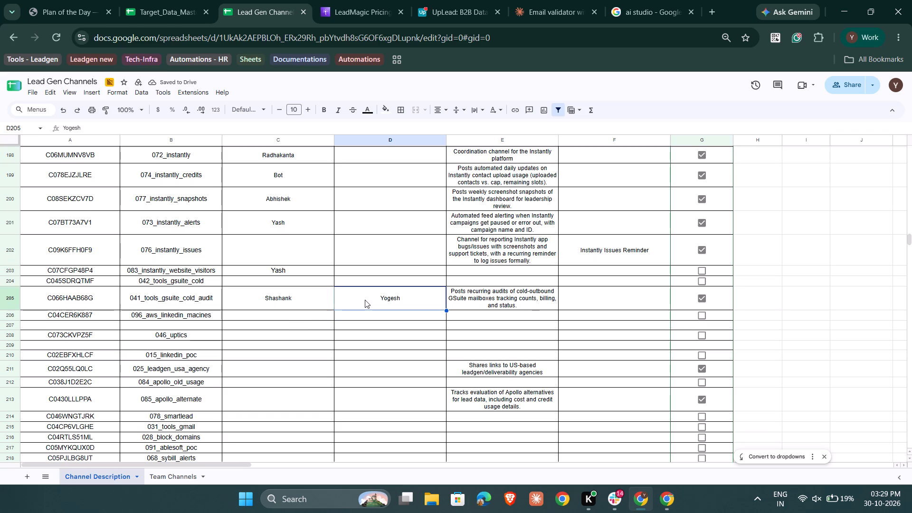
Select the channel name 096_aws_linkedin_macines in column B.
click(174, 318)
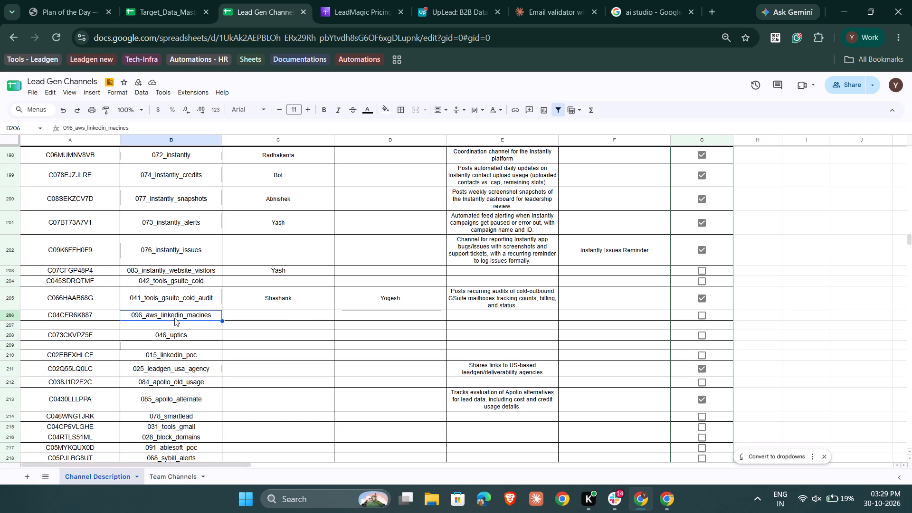
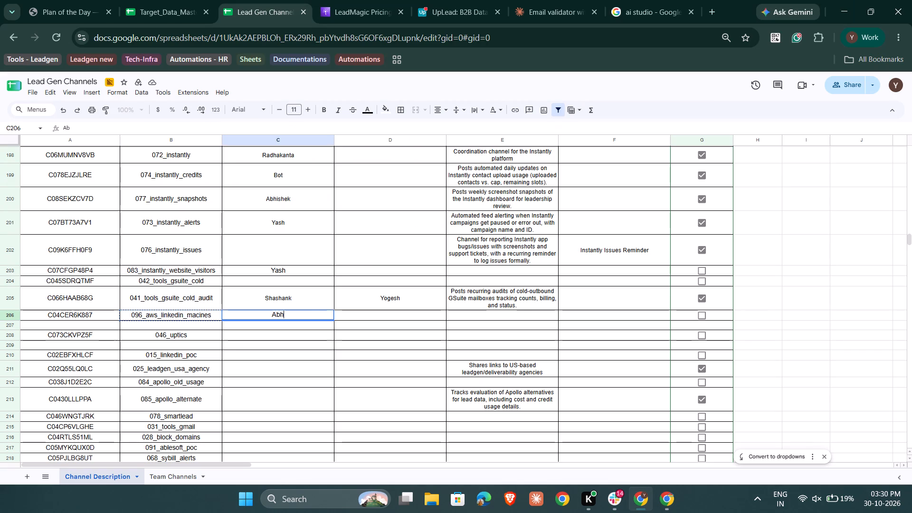
Fill in the persons for channel 096_aws_linkedin_macines: Abhishek in column C and Radhakanta in column D.
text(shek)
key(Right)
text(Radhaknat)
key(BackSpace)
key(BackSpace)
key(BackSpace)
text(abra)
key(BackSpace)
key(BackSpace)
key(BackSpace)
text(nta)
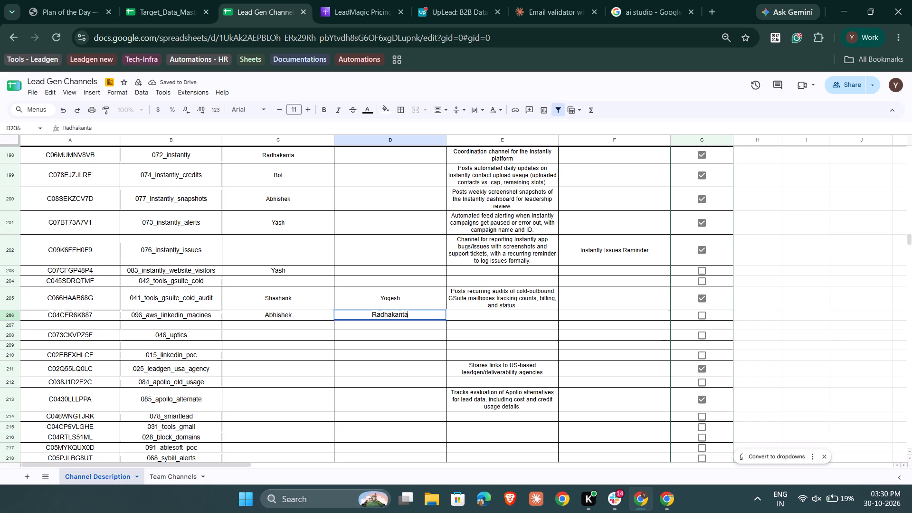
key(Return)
Copy the channel name 046_uptics from column B.
click(181, 339)
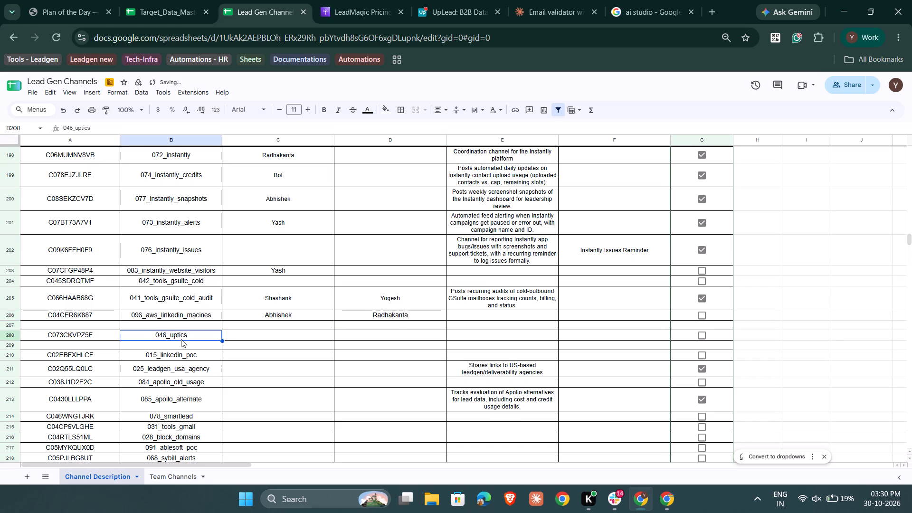
key(ctrl+c)
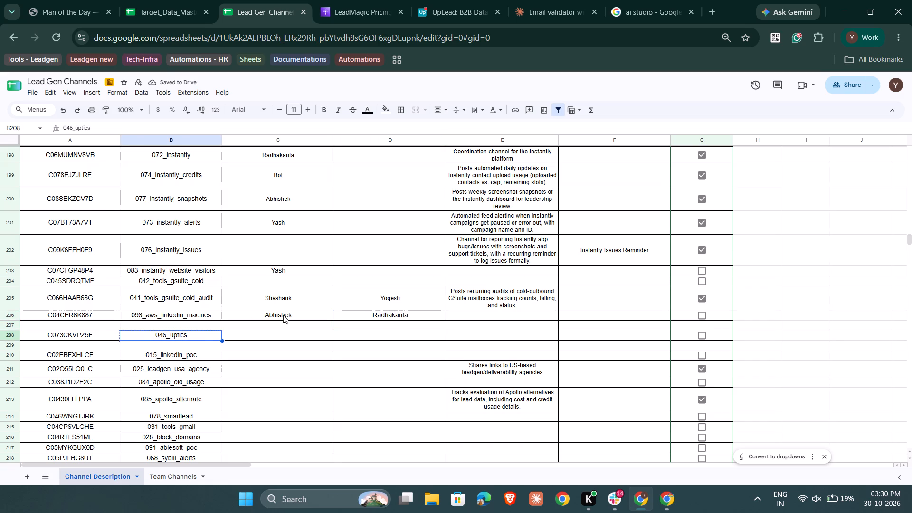
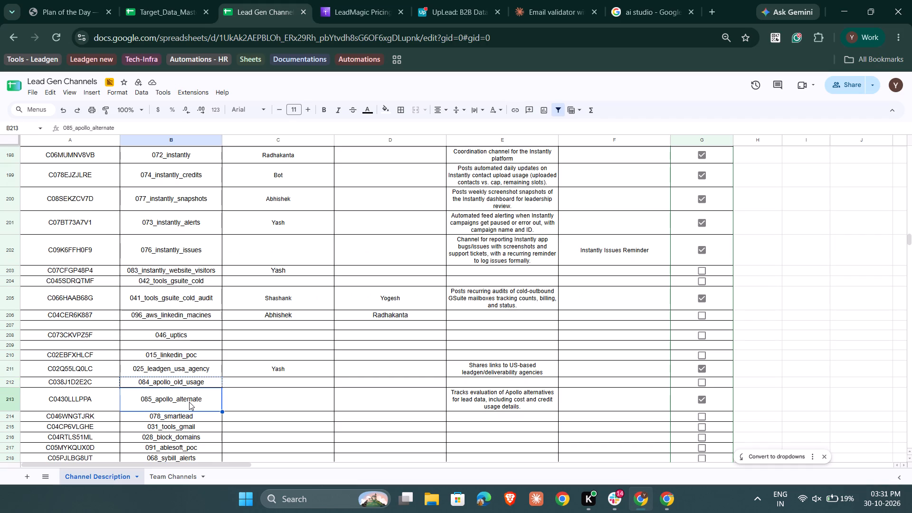
Copy the channel name 085_apollo_alternate and enter Yogesh as that channel's person in column C.
key(ctrl+c)
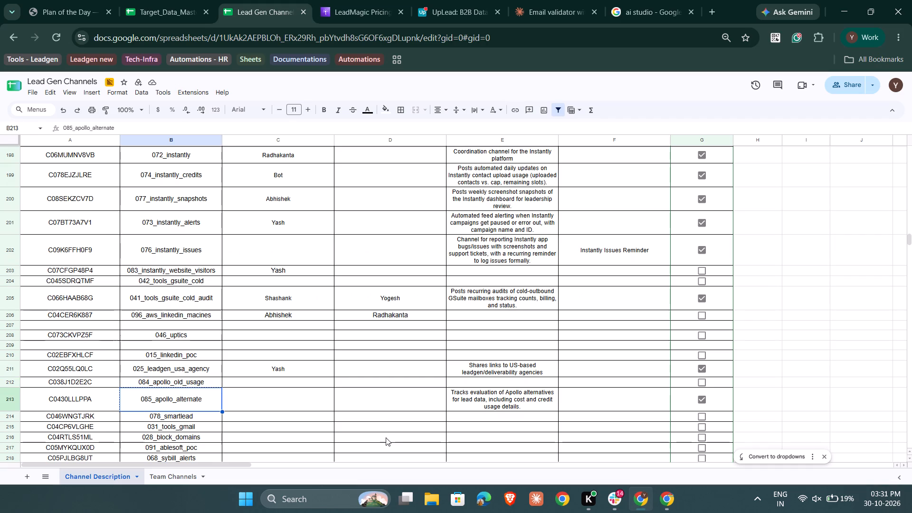
click(264, 403)
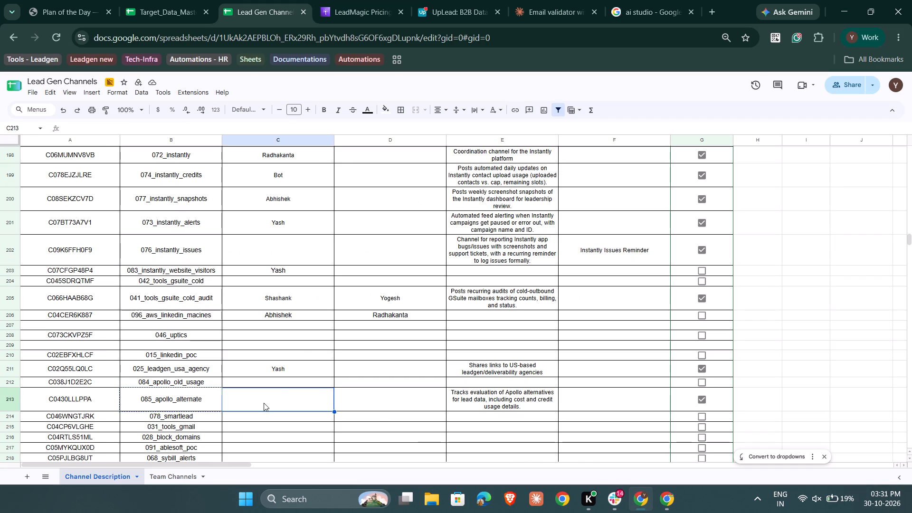
text(Yogesh)
key(Return)
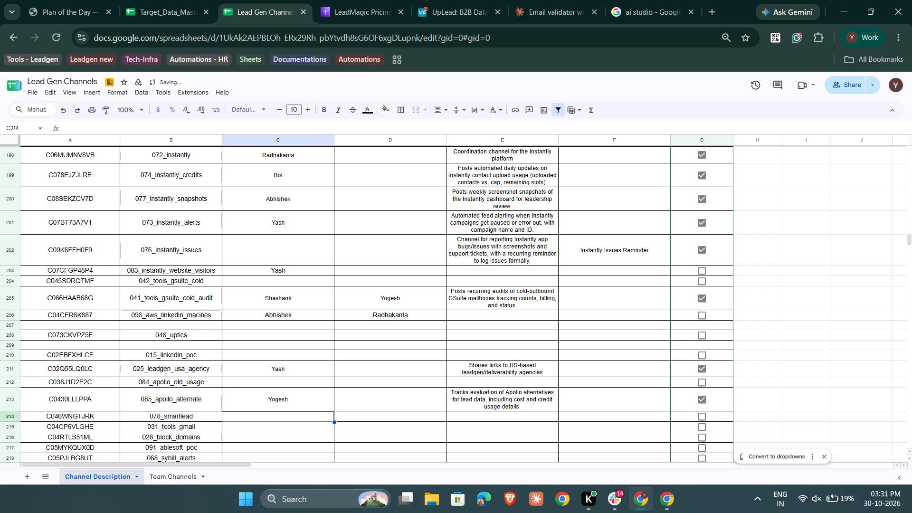
Select the channel name 078_smartlead in column B.
scroll(289, 420, down, 1)
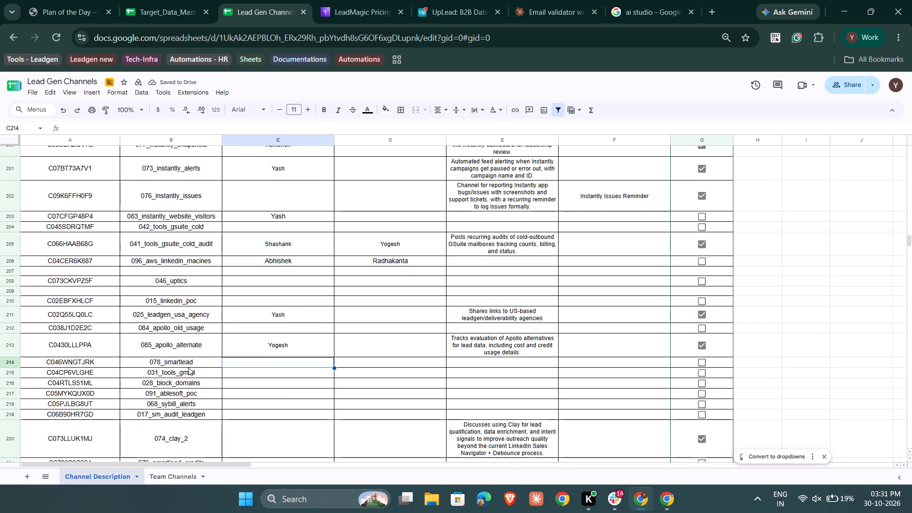
click(188, 367)
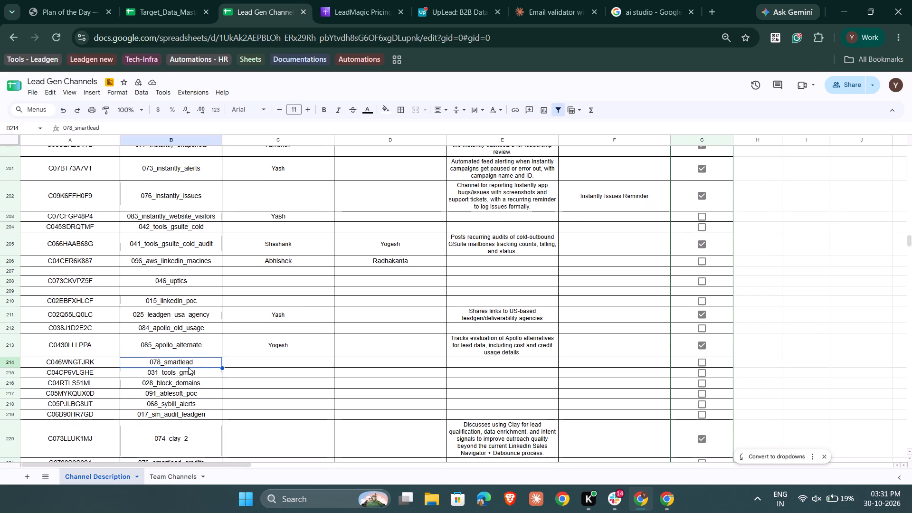
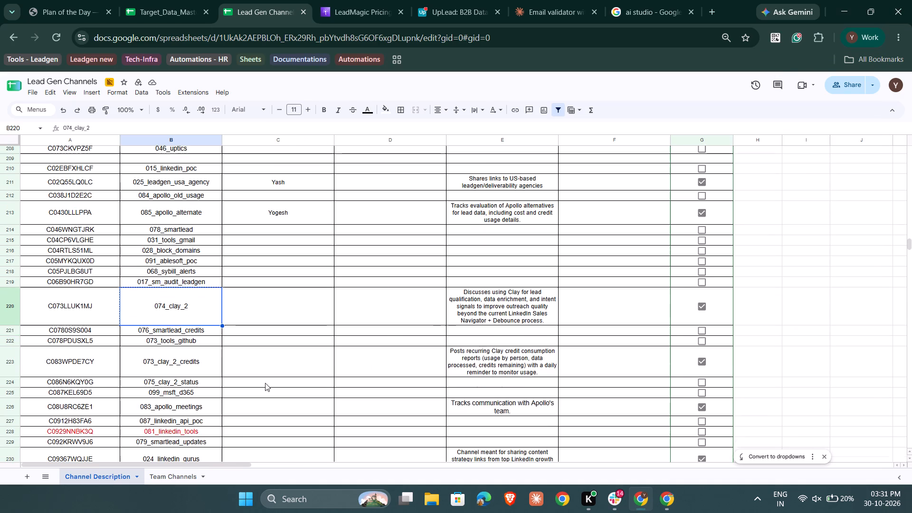
Copy the channel name 073_clay_2_credits from column B.
click(193, 359)
key(ctrl+c)
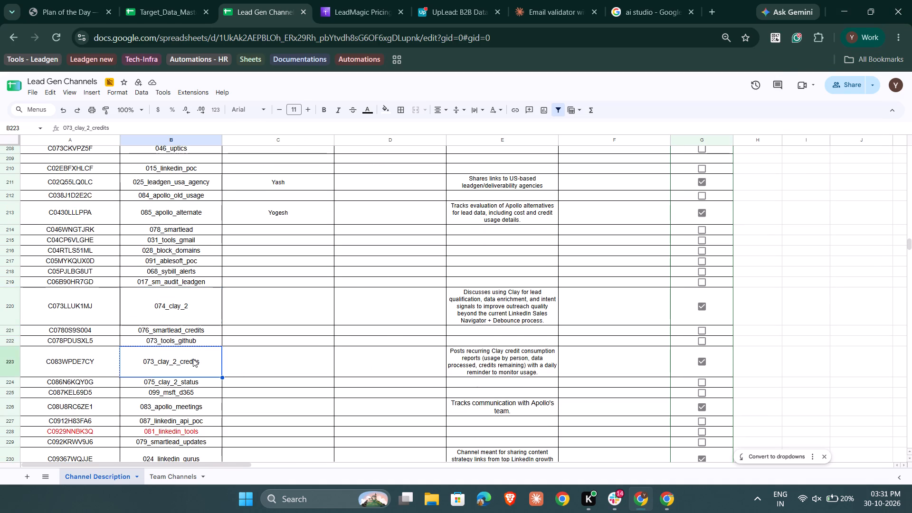
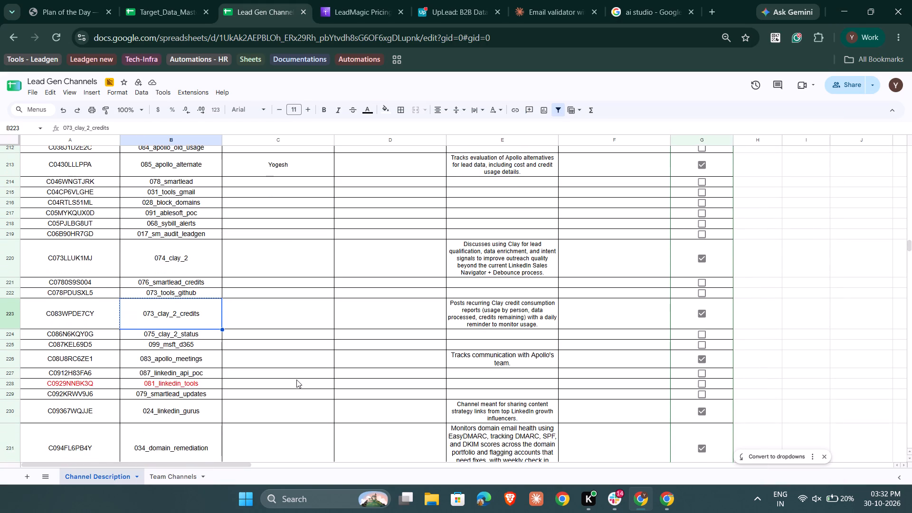
Select the channel name cell 083_apollo_meetings in column B.
click(195, 361)
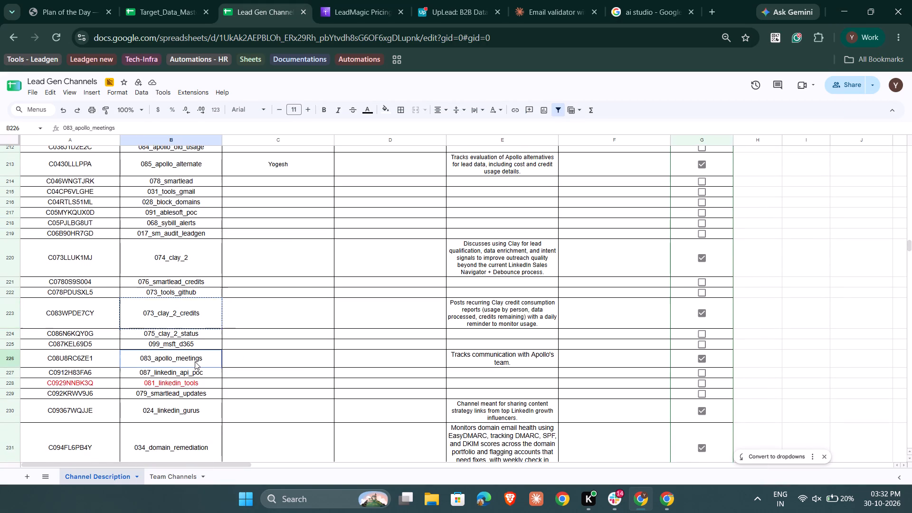
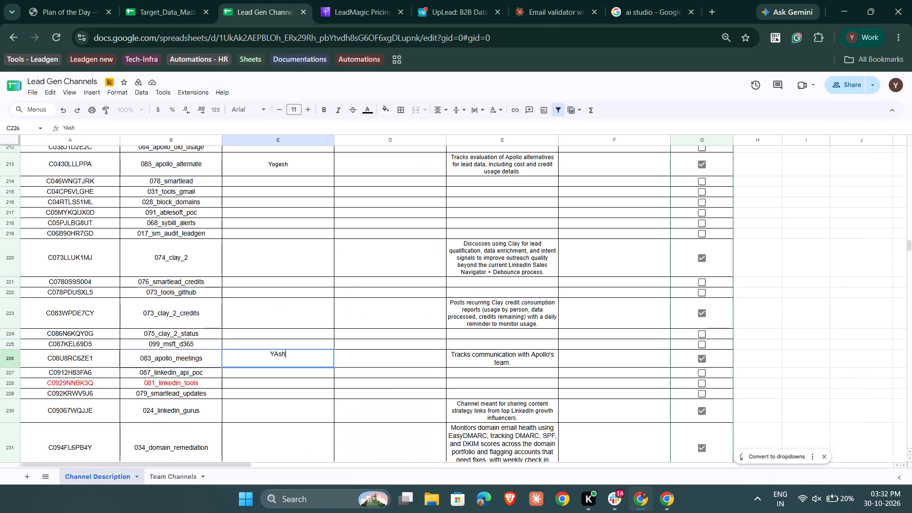
Enter Yash as the person in column C for the 083_apollo_meetings channel.
key(BackSpace)
key(BackSpace)
key(BackSpace)
text(ash)
key(Return)
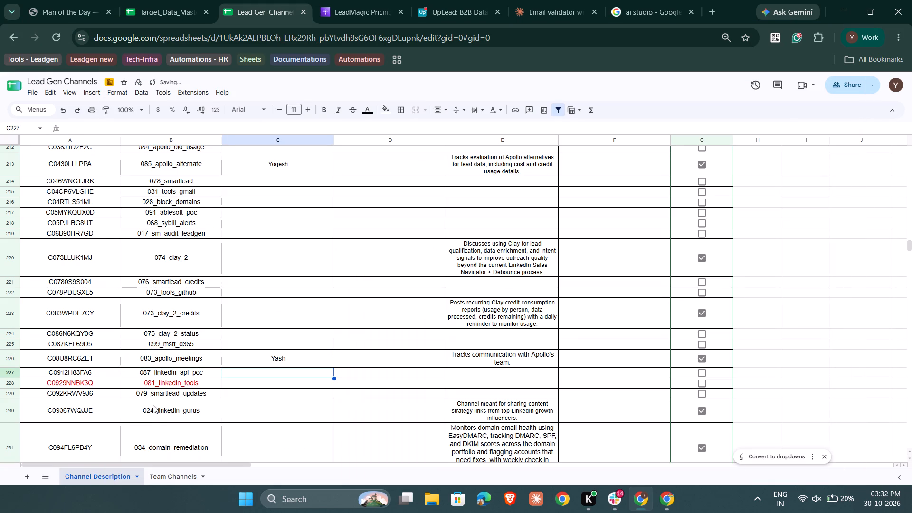
Copy the channel name 087_linkedin_api_poc from column B.
click(207, 381)
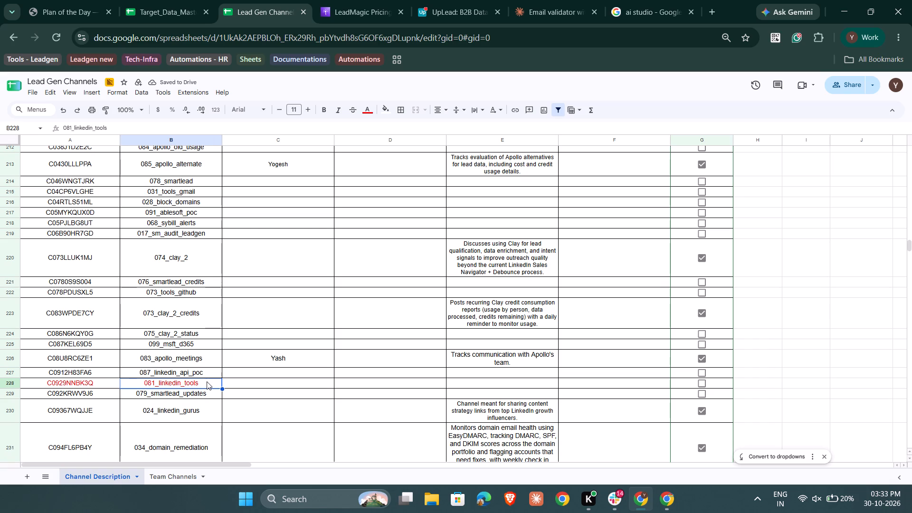
click(201, 374)
key(ctrl+c)
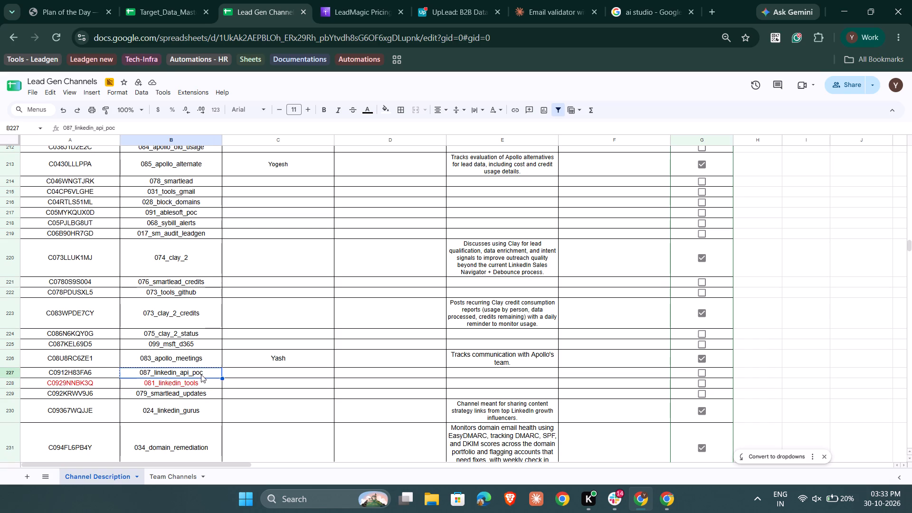
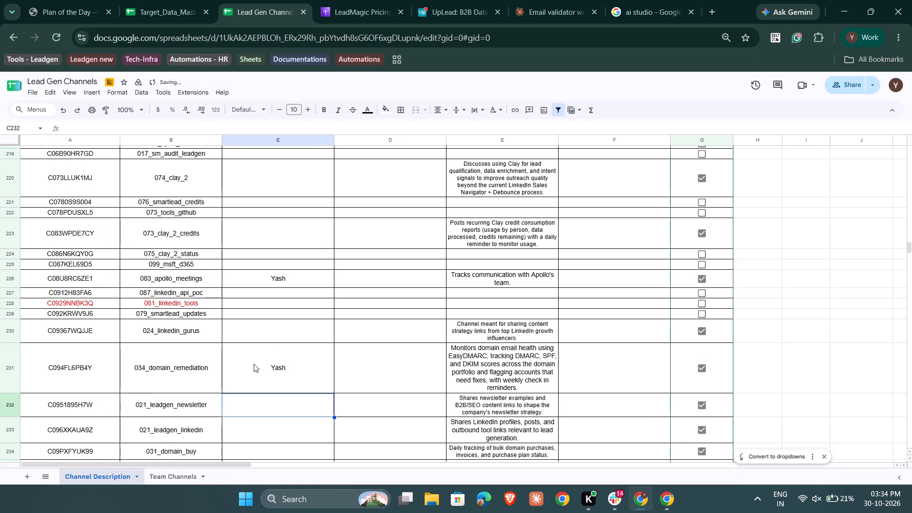
Select the channel name 021_leadgen_newsletter in column B.
scroll(167, 412, down, 2)
click(195, 301)
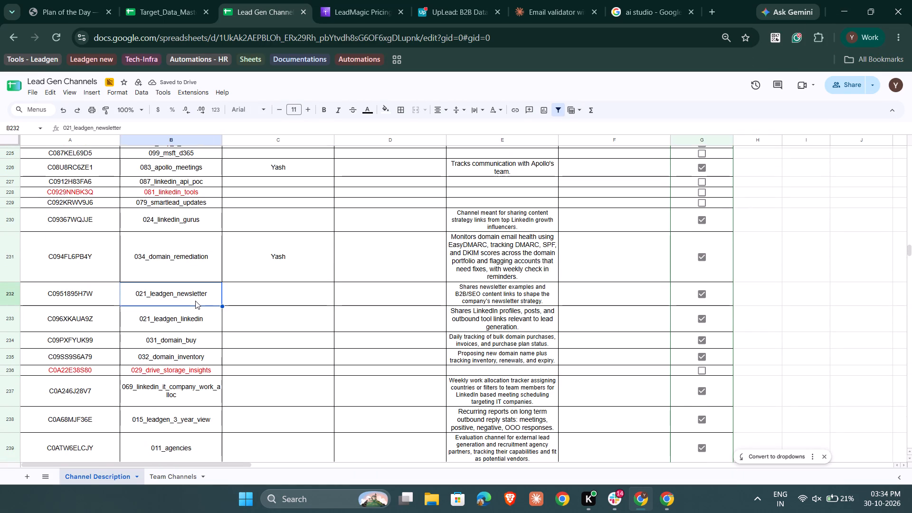
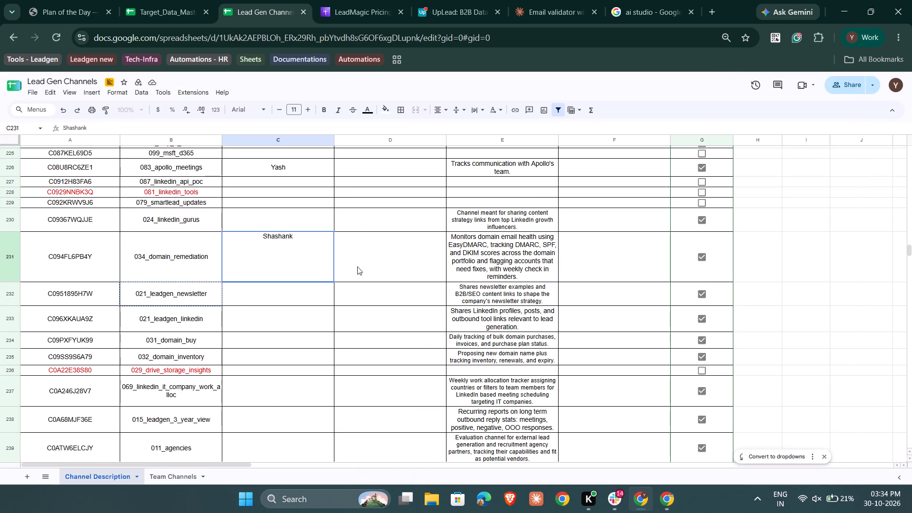
Enter Yogesh in column D of the 034_domain_remediation row, beside Shashank.
click(370, 265)
text(Yogesh)
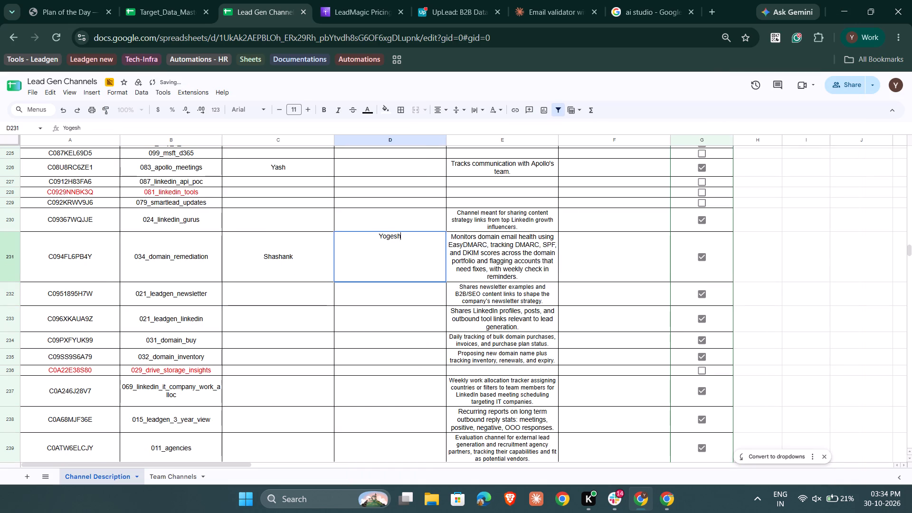
key(Return)
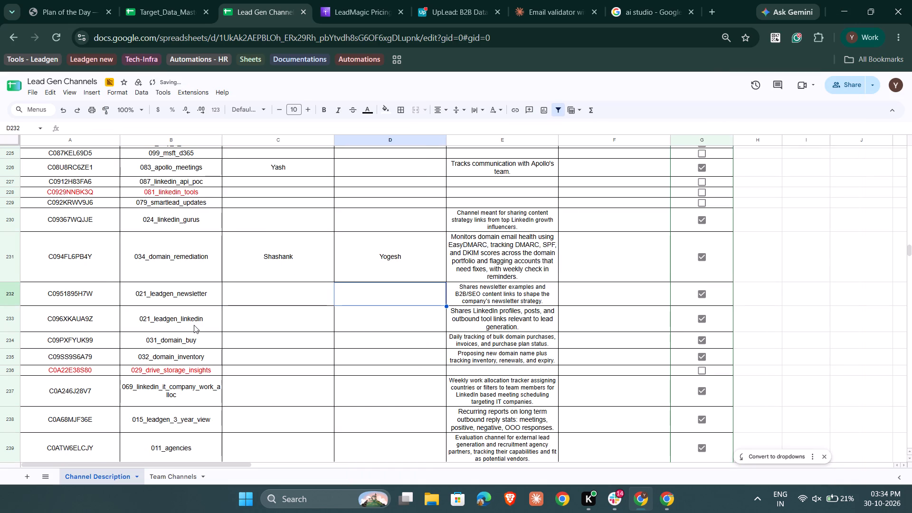
Select the channel name 021_leadgen_linkedin in column B.
click(194, 325)
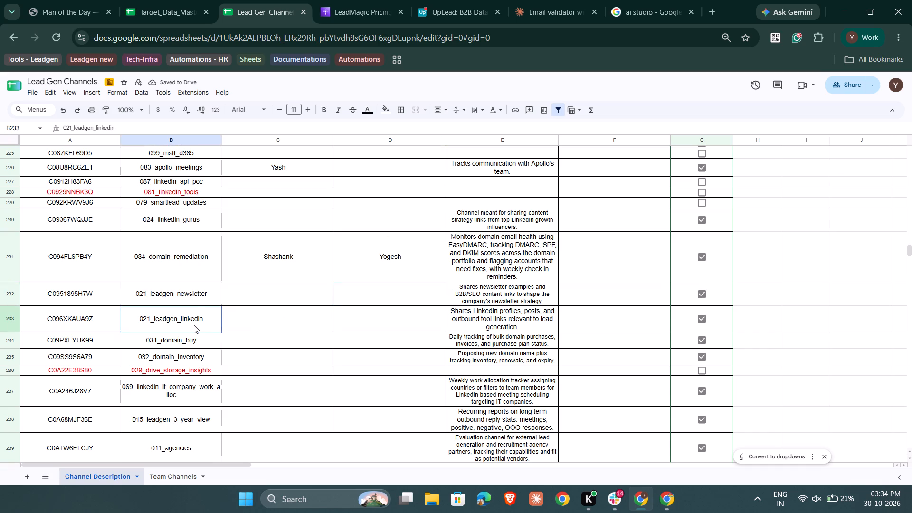
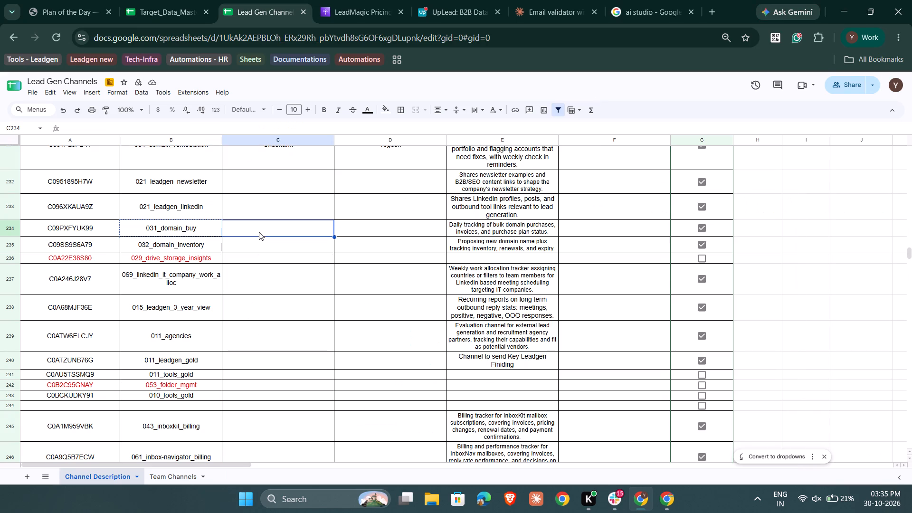
Fill in the 031_domain_buy row with Bsairam in column C and Varsha in column D.
text(Bsairam)
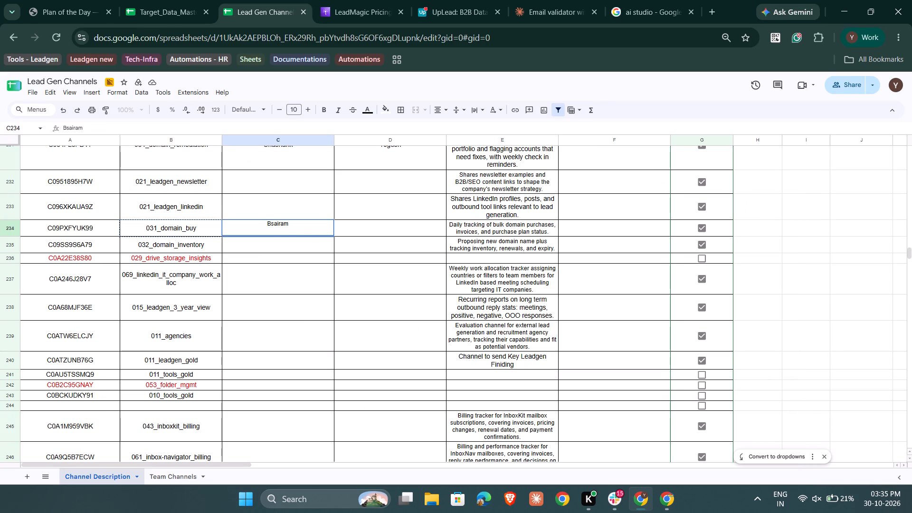
click(340, 230)
text(Va)
text(rsa)
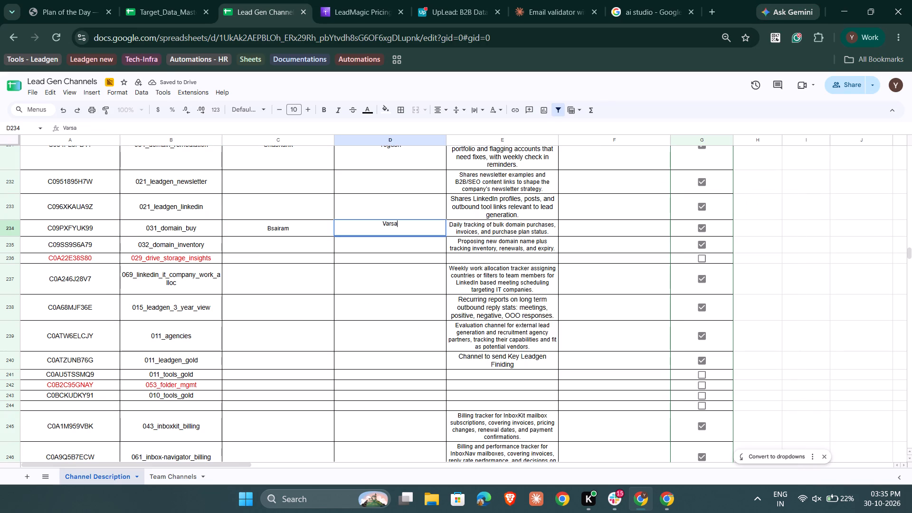
key(BackSpace)
text(ha)
key(Return)
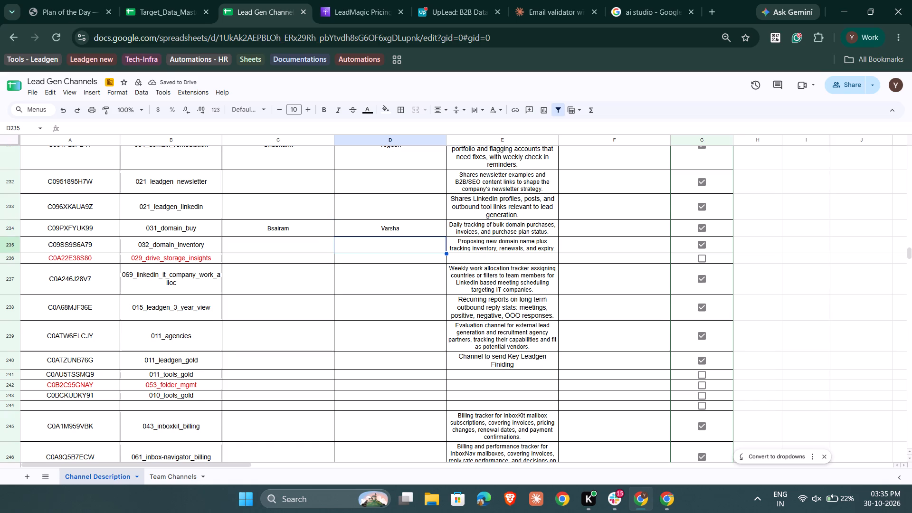
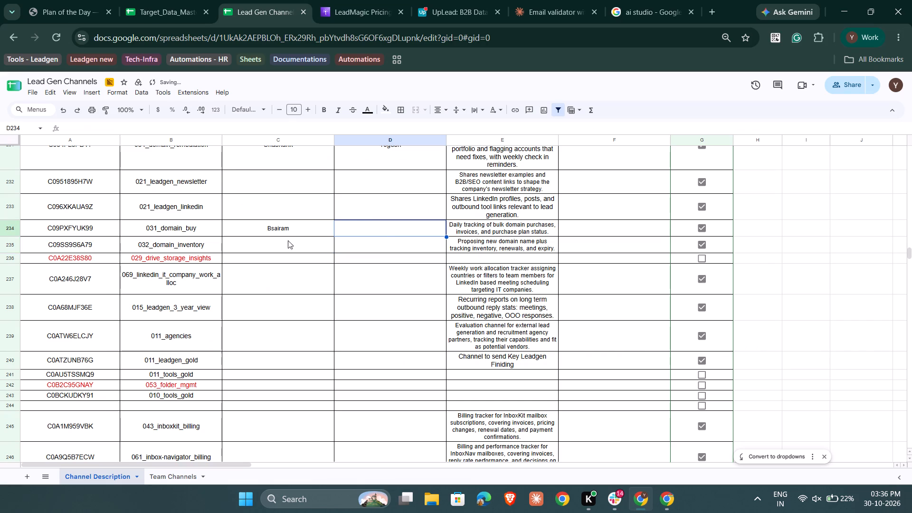
Set the 031_domain_buy row's persons to Shashank in column C and Bsairam in column D.
click(279, 231)
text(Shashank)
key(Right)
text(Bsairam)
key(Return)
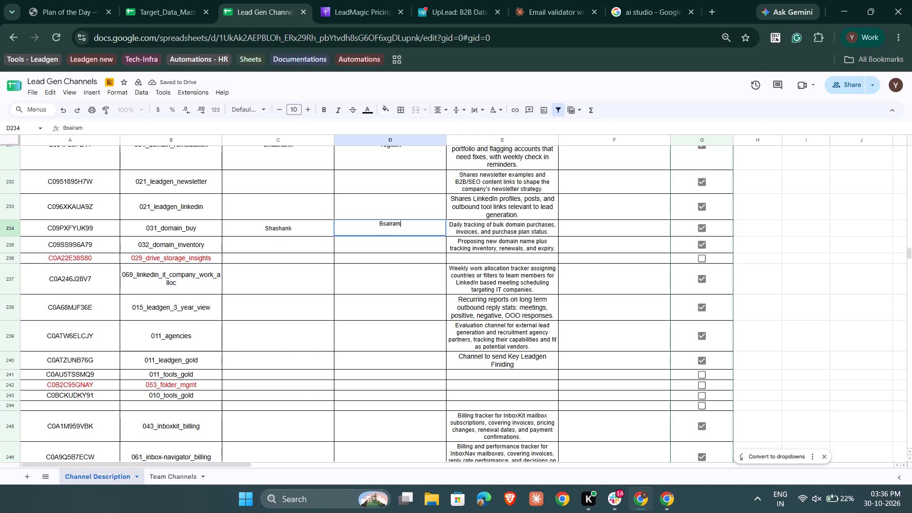
Copy the channel name 032_domain_inventory from column B.
click(176, 243)
key(ctrl+c)
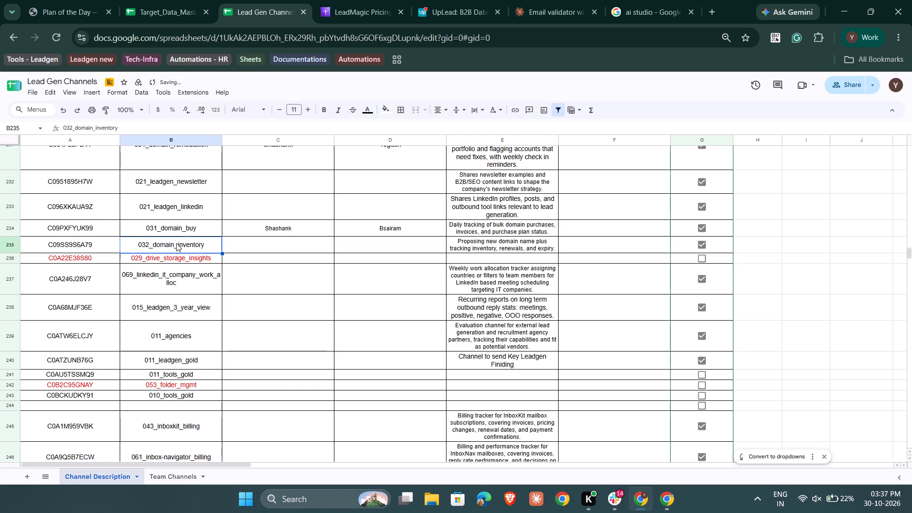
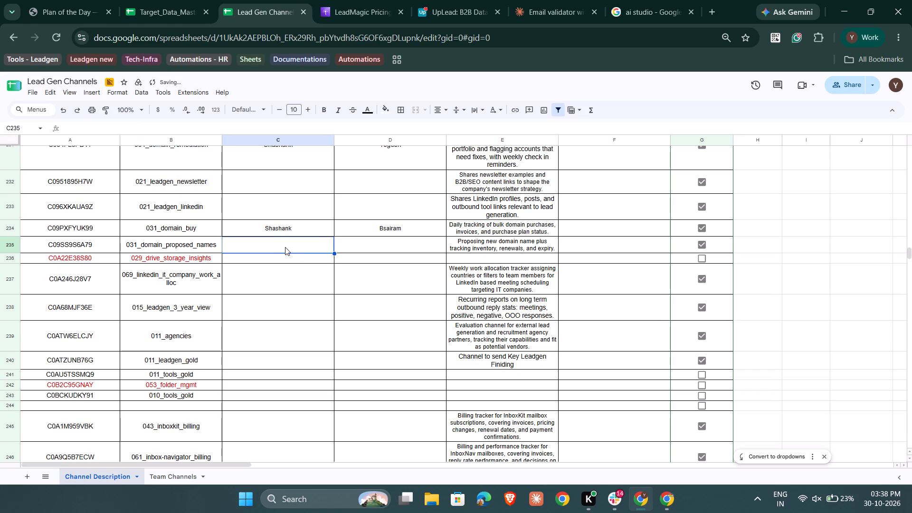
text(Yash)
key(Return)
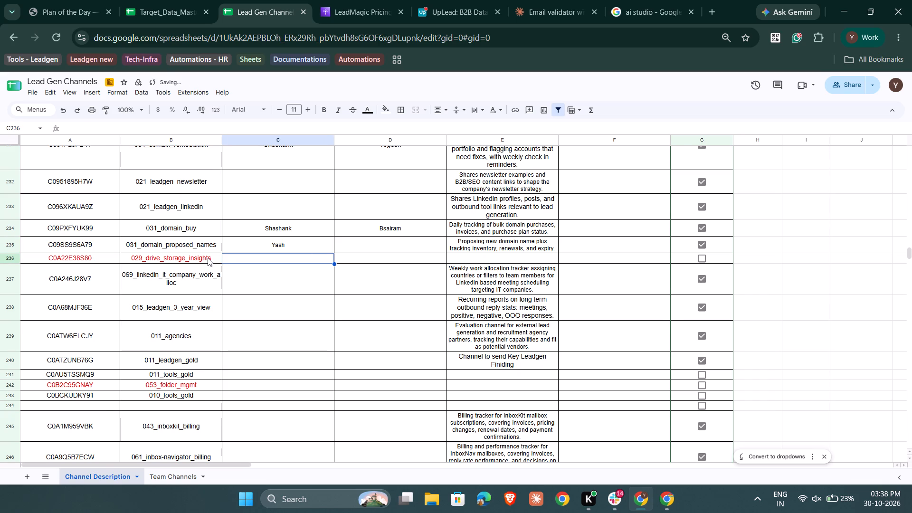
Select the channel name 069_linkedin_it_company_work_alloc in column B.
click(208, 274)
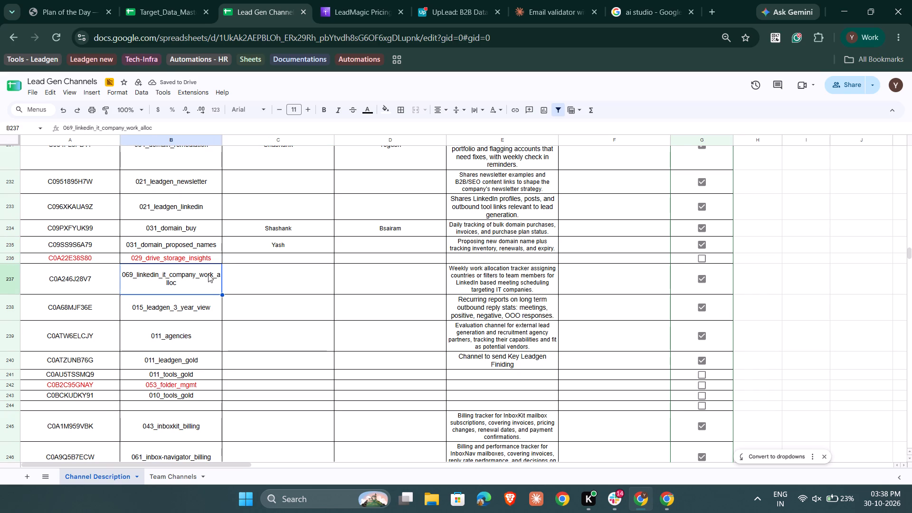
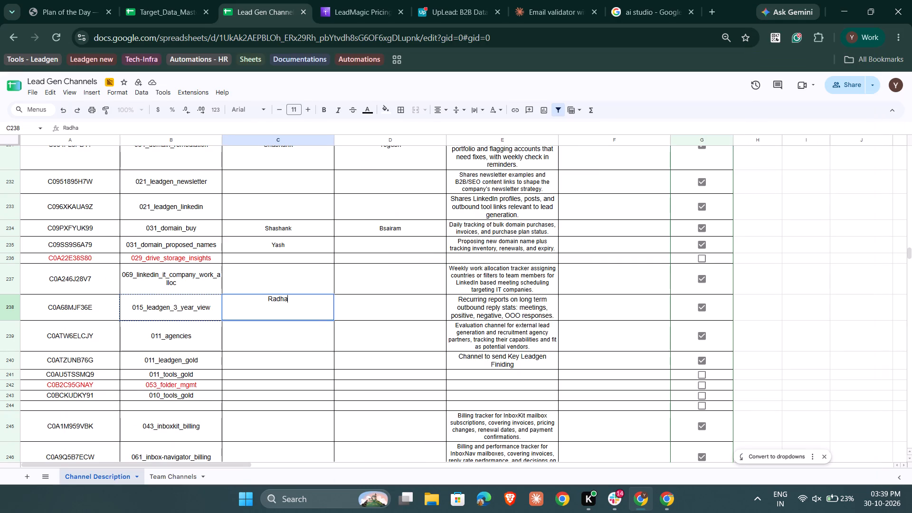
Set the 015_leadgen_3_year_view row's column C person to Abhishek and its column D person to Radhakanta.
key(BackSpace)
key(BackSpace)
key(BackSpace)
key(BackSpace)
key(BackSpace)
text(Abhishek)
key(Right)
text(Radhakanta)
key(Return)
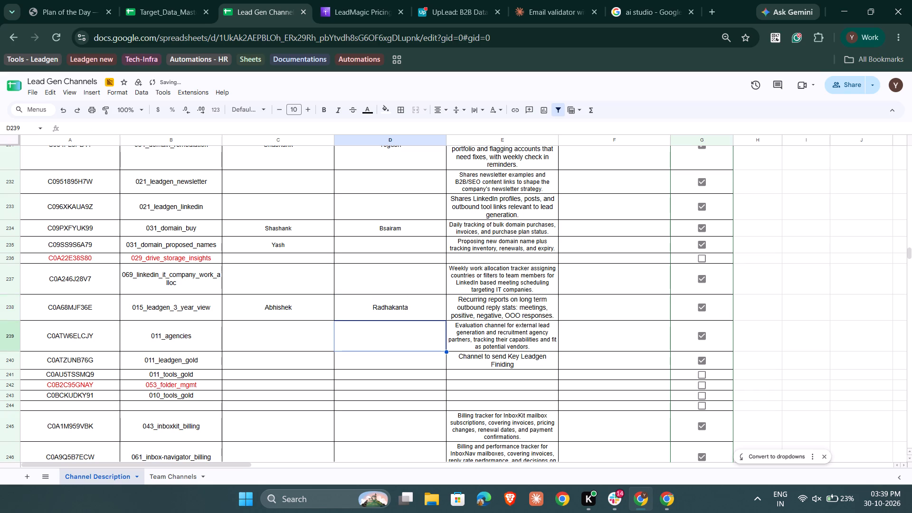
Select the channel name 011_agencies in column B.
click(182, 340)
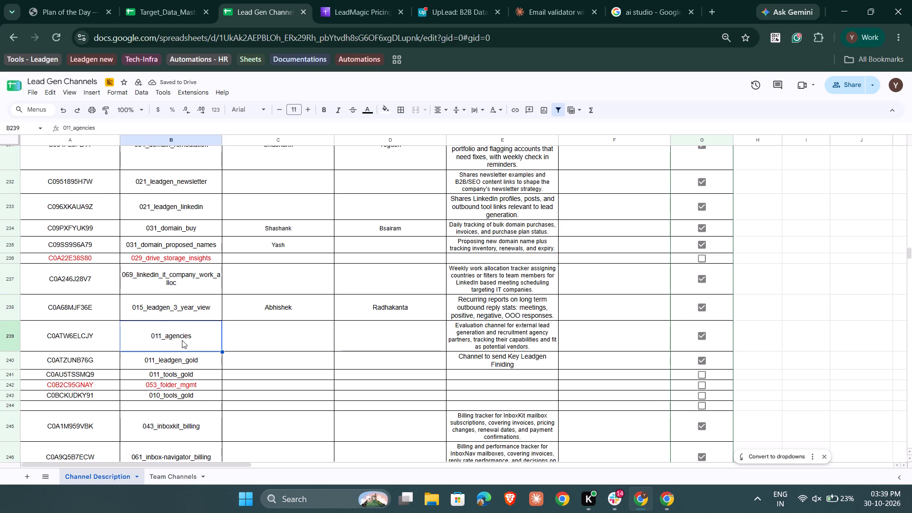
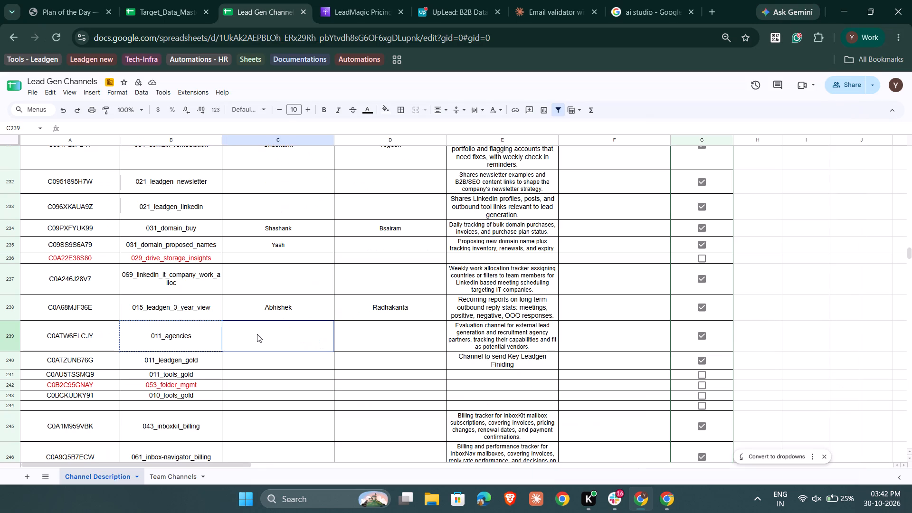
Set the 011_agencies row's column C person to Yash.
text(YA)
key(BackSpace)
text(ash)
key(Return)
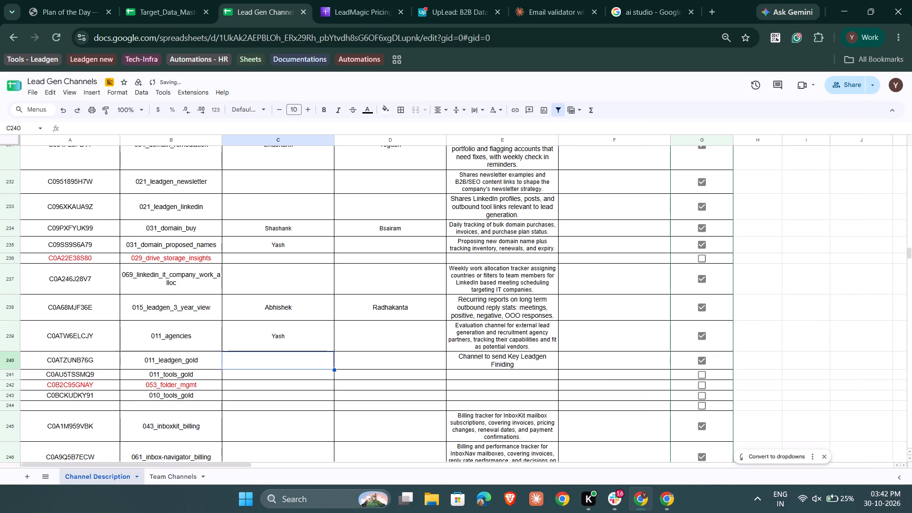
Copy the channel name 011_leadgen_gold from column B.
click(197, 359)
key(ctrl+c)
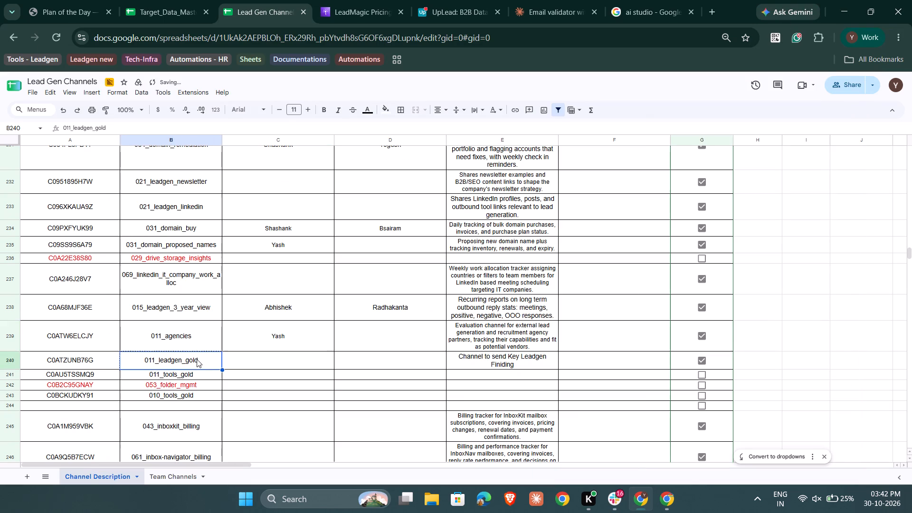
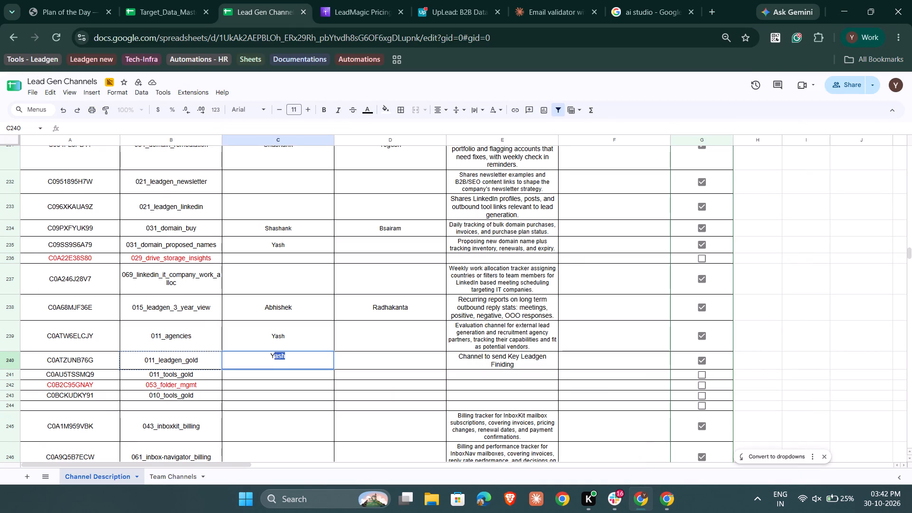
Set the 011_leadgen_gold row's column C person to Yash.
text(sh)
key(Return)
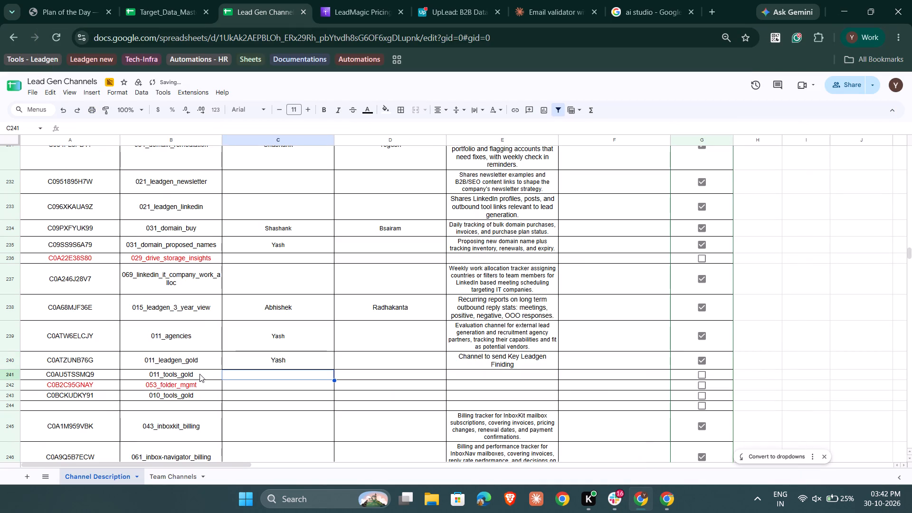
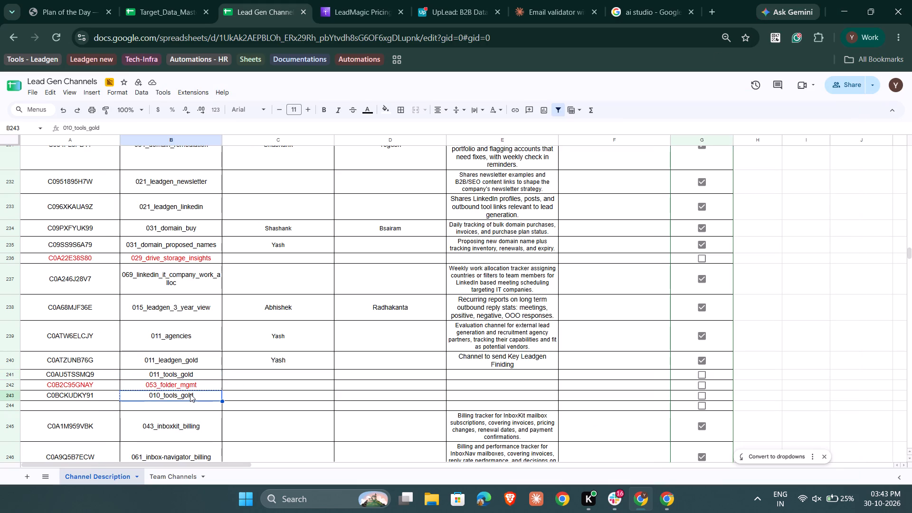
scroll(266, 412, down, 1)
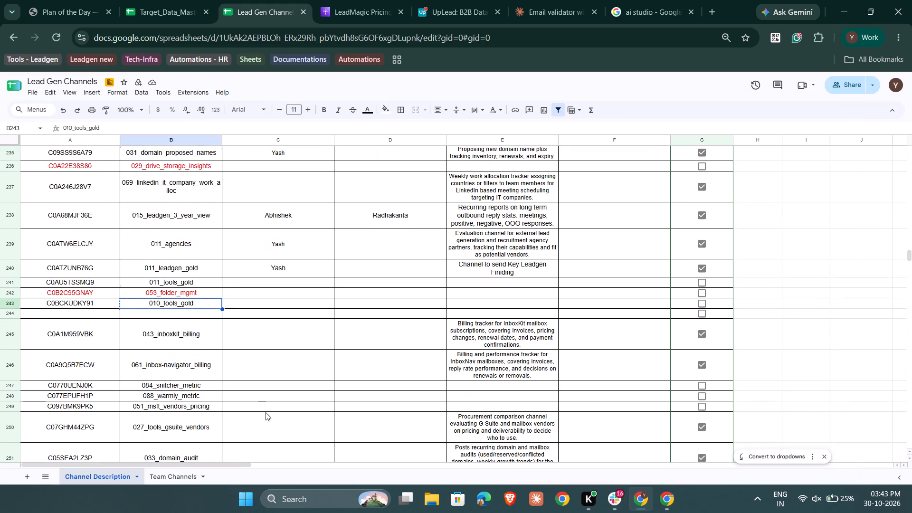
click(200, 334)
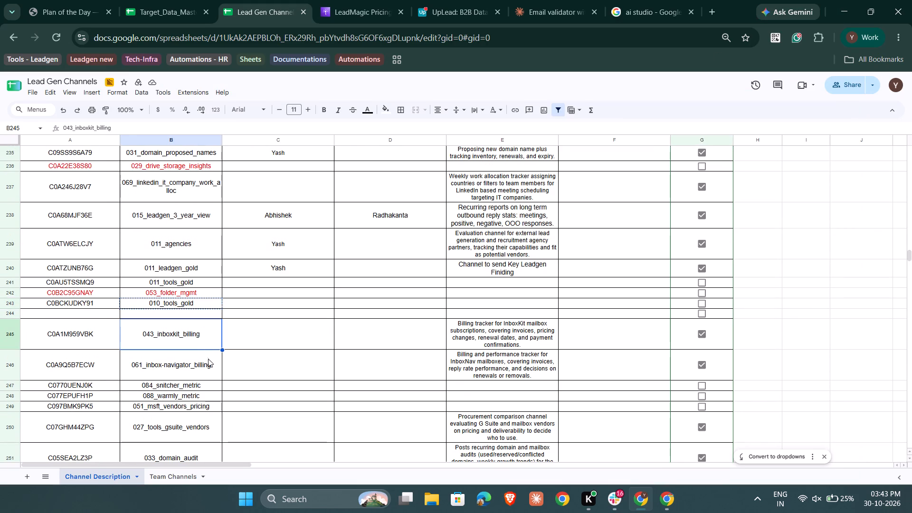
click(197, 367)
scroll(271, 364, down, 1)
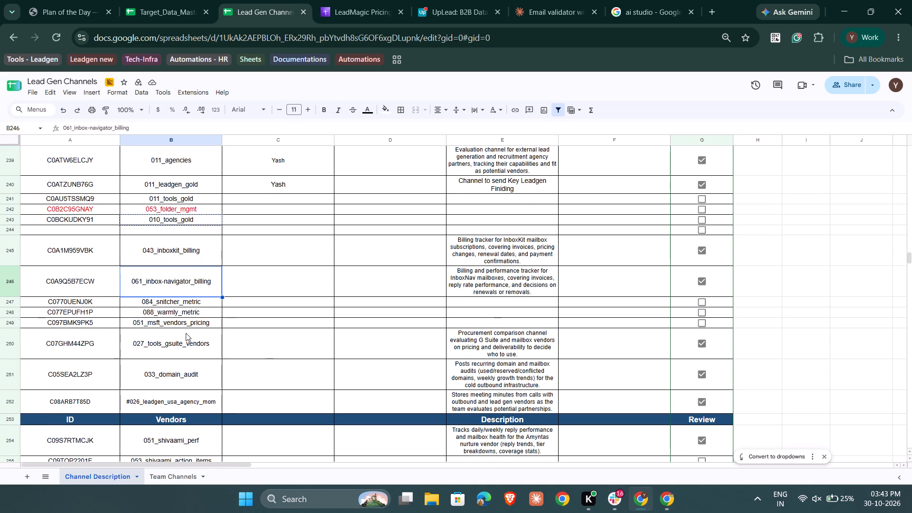
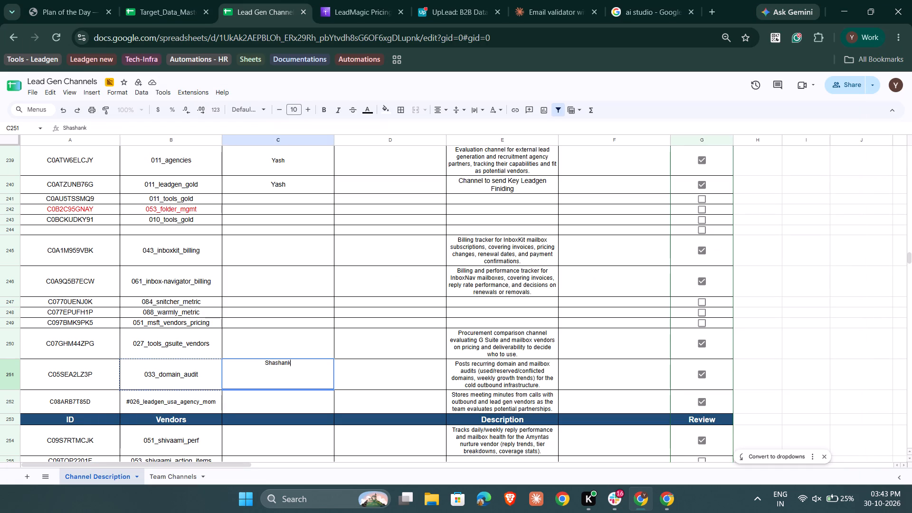
Enter Yogesh as the second person for the 033_domain_audit channel, in column D beside Shashank.
key(Right)
text(Yogesh)
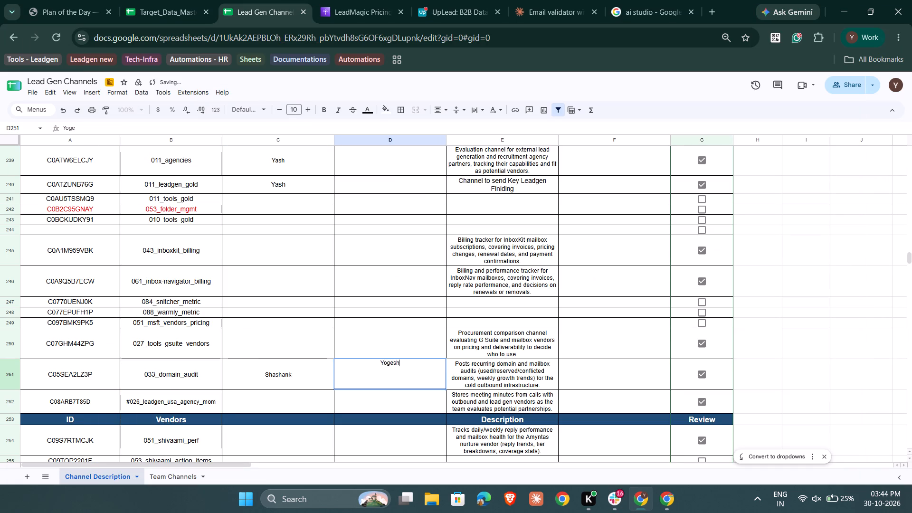
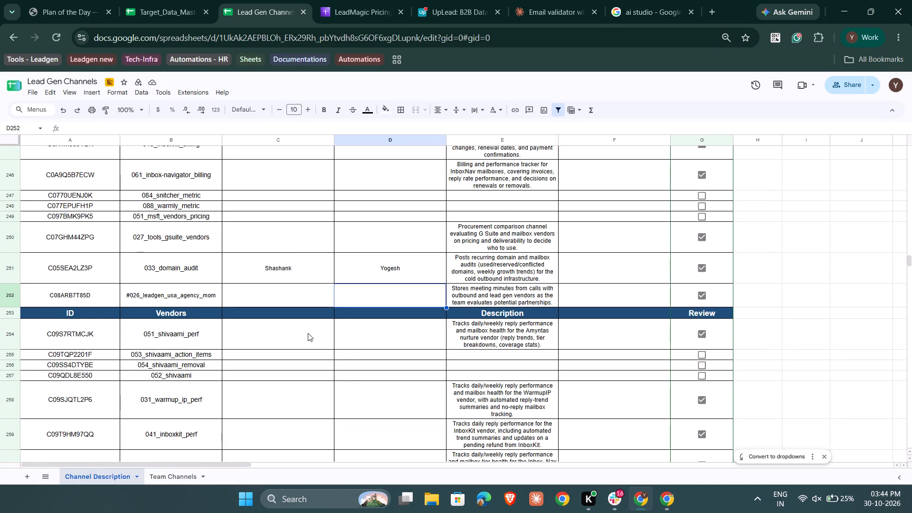
Select the channel name cell for #026_leadgen_usa_agency_mom in row 252.
click(190, 293)
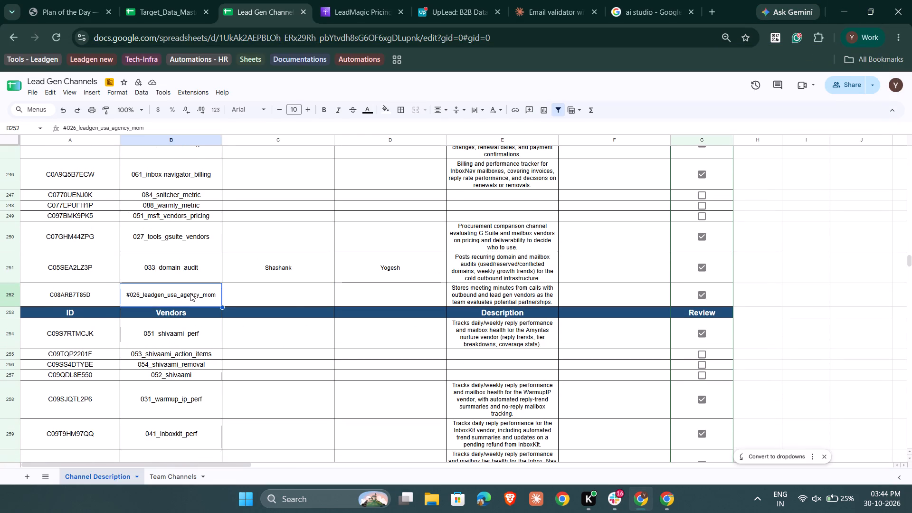
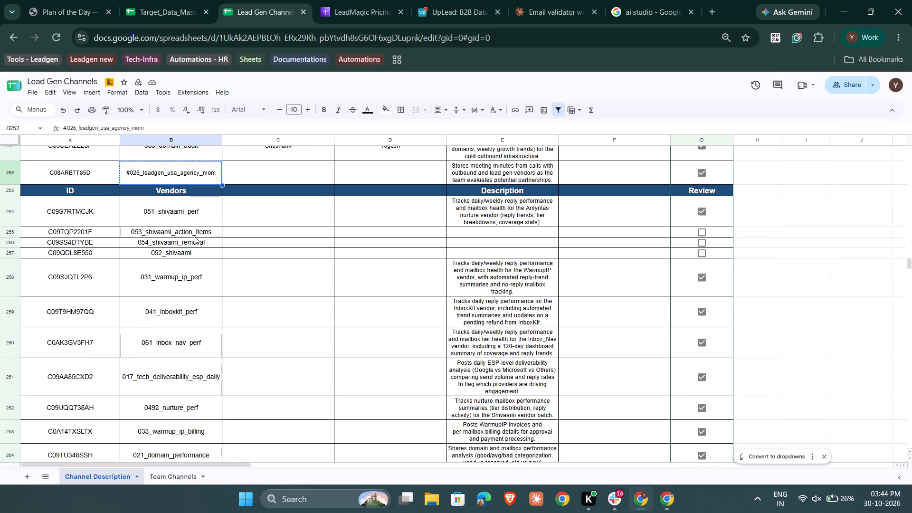
Look over the Vendors section from the 031_warmup_ip_perf row through the last channel in the sheet.
click(195, 280)
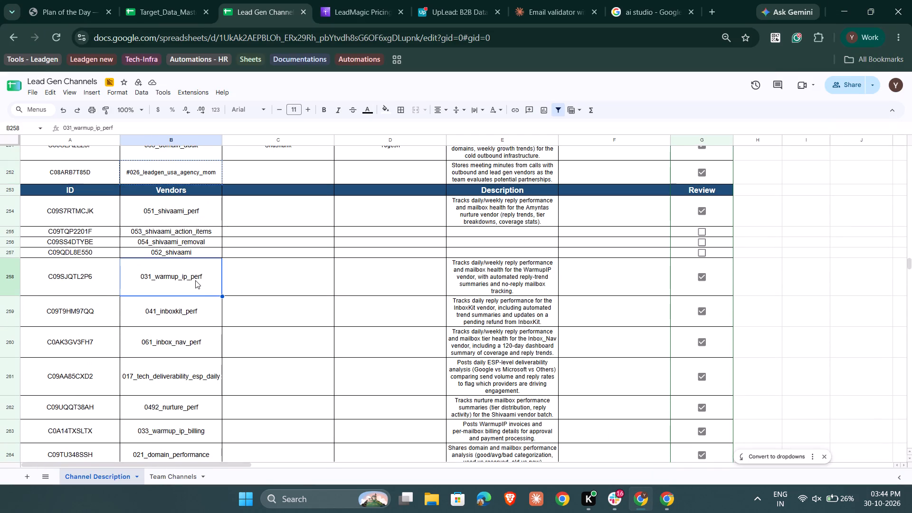
scroll(195, 280, down, 3)
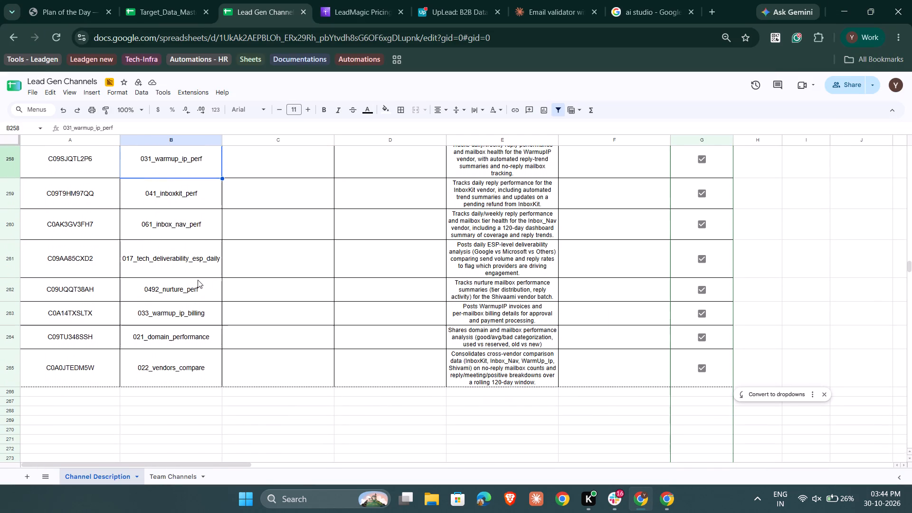
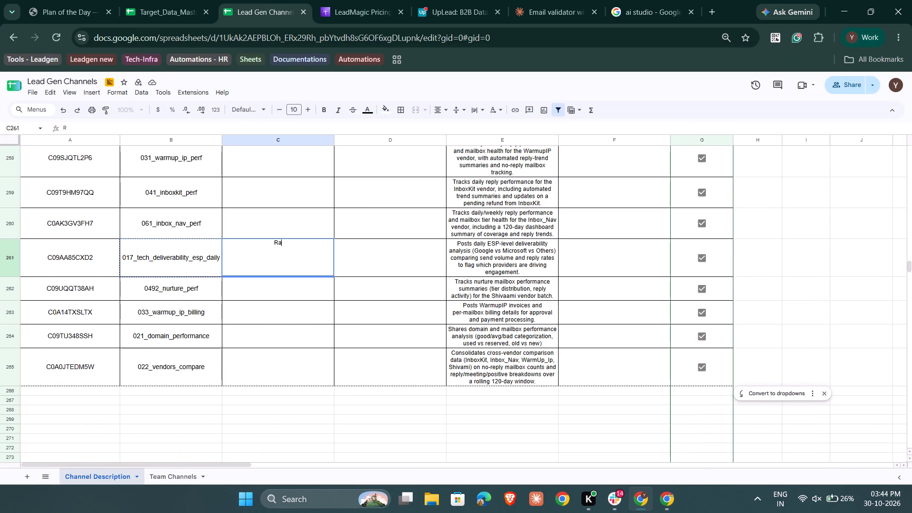
Enter Radhakanta as the person for the 017_tech_deliverability_esp_daily channel.
text(dhakna)
key(BackSpace)
key(BackSpace)
text(anta)
key(Return)
Select the 0492_nurture_perf channel name.
click(171, 287)
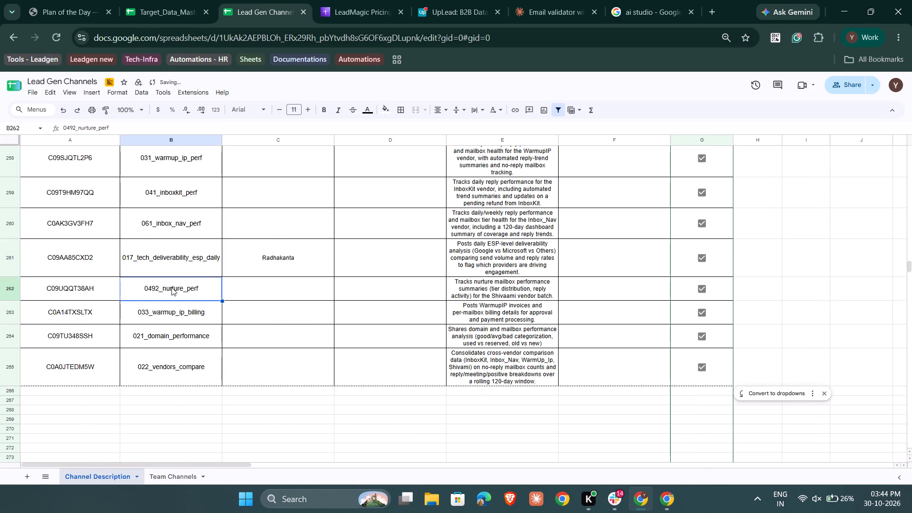
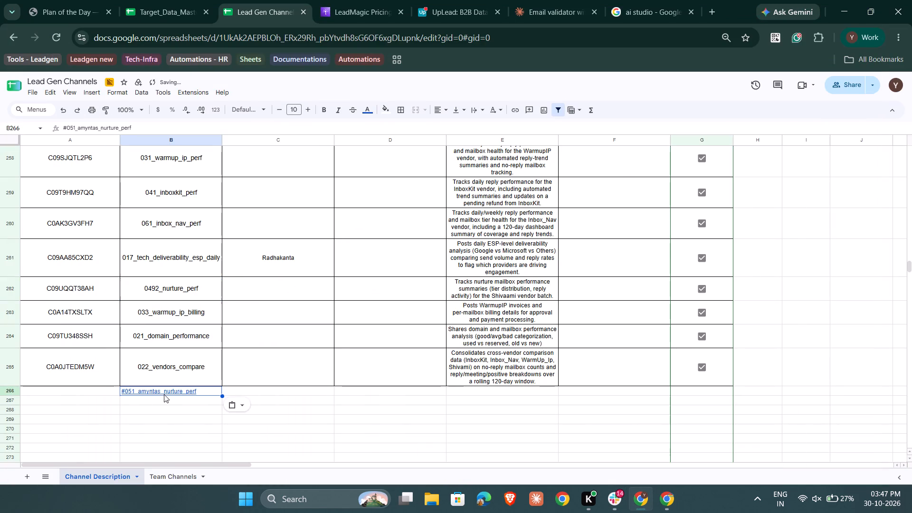
Strip the link formatting from the pasted #051_amyntas_nurture_perf channel name in B266, keeping it as plain text.
click(242, 404)
click(274, 421)
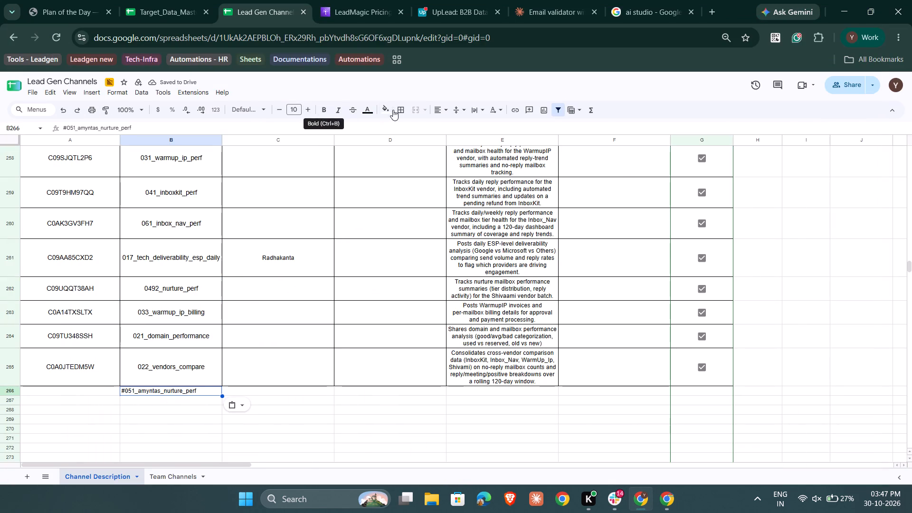
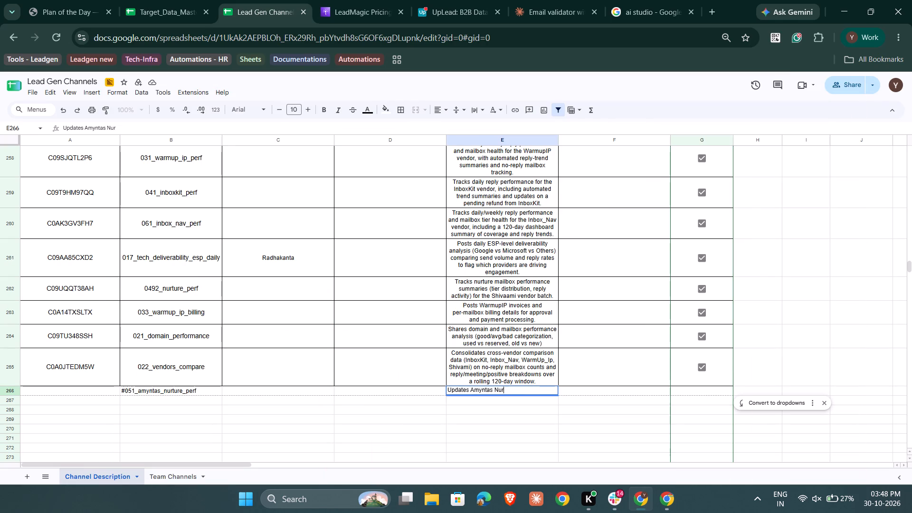
Complete the #051_amyntas_nurture_perf description in E266 so it reads "Updates Amyntas Nurture Mailbox Performance".
text(ture)
key(space)
text(MAilboxes)
key(BackSpace)
key(BackSpace)
key(BackSpace)
key(BackSpace)
key(BackSpace)
key(BackSpace)
key(BackSpace)
key(BackSpace)
text(ailbox Performance)
key(Return)
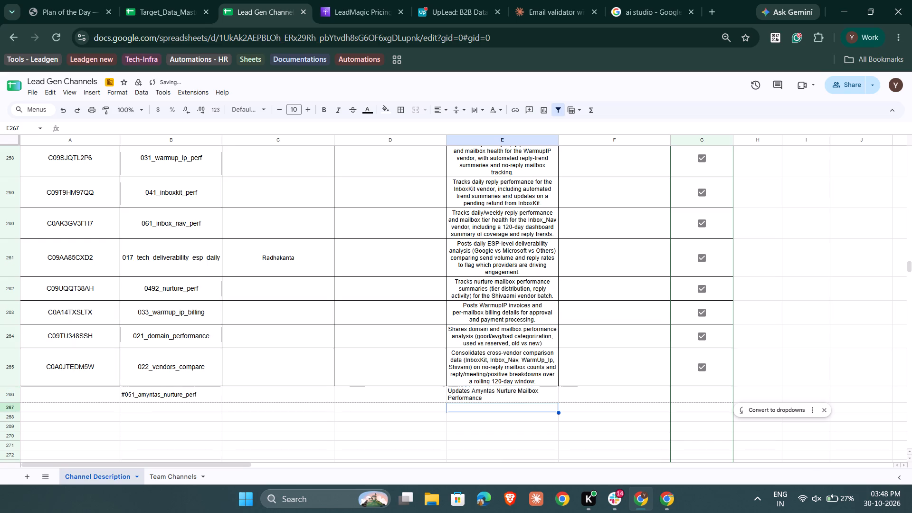
Enter Radhakanta as the person for the #051_amyntas_nurture_perf channel in C266.
click(259, 399)
text(Rada)
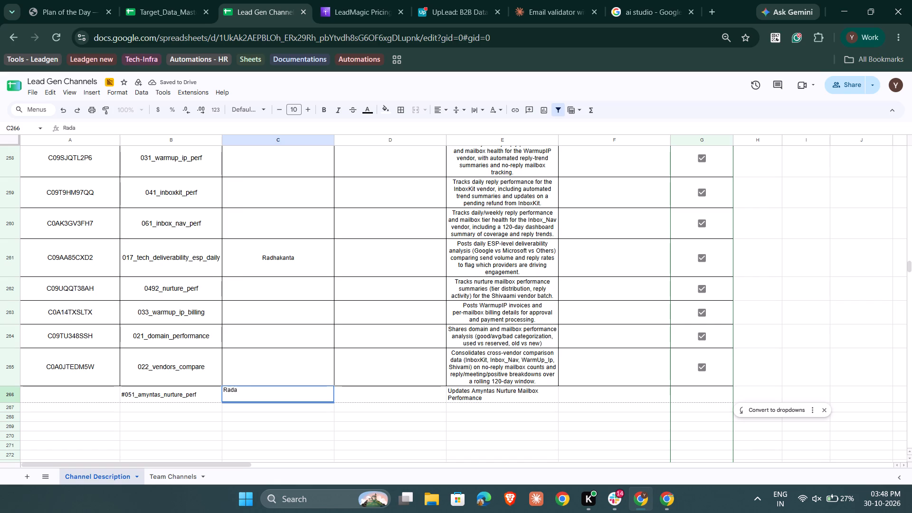
key(BackSpace)
text(hakanat)
key(BackSpace)
key(BackSpace)
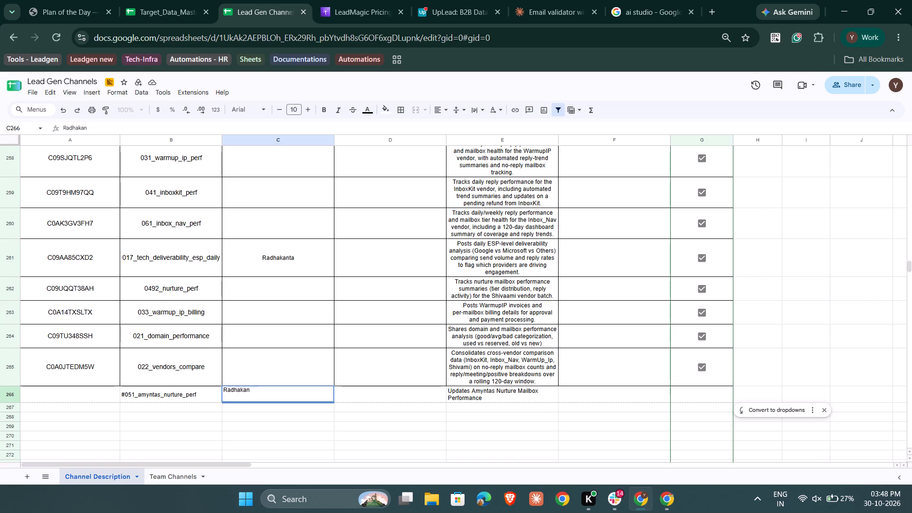
text(ta)
key(Return)
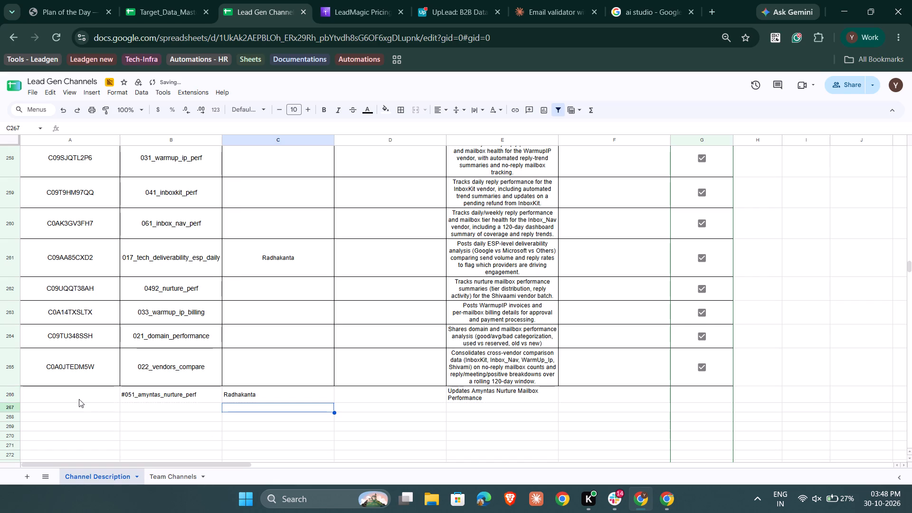
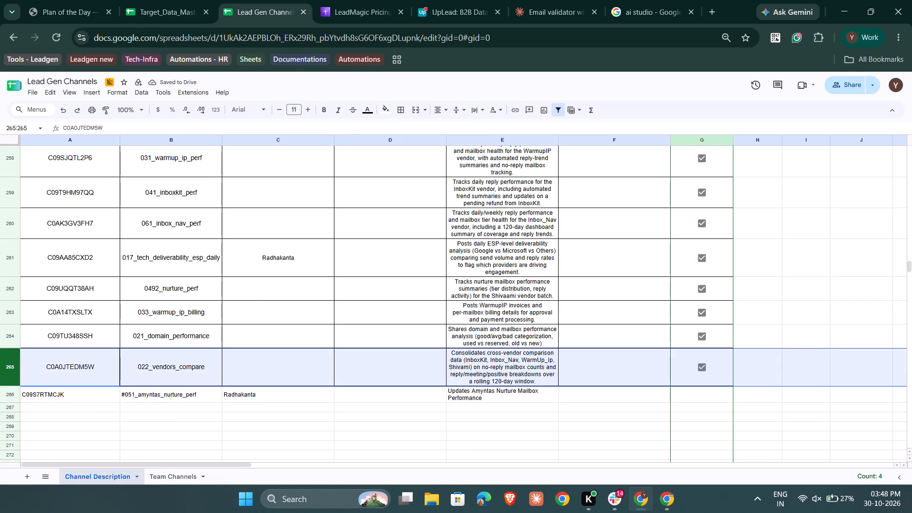
Copy the formatting of row 265 onto the new #051_amyntas_nurture_perf row 266.
click(101, 111)
click(10, 397)
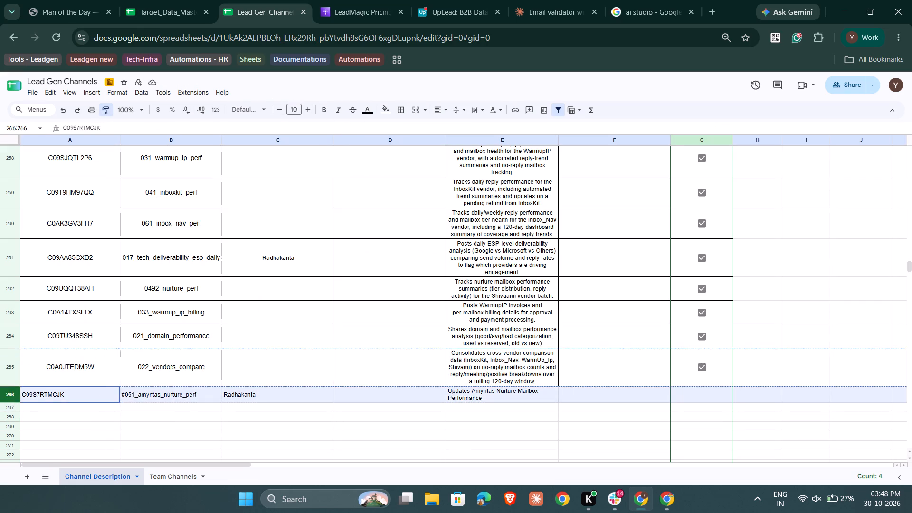
click(519, 415)
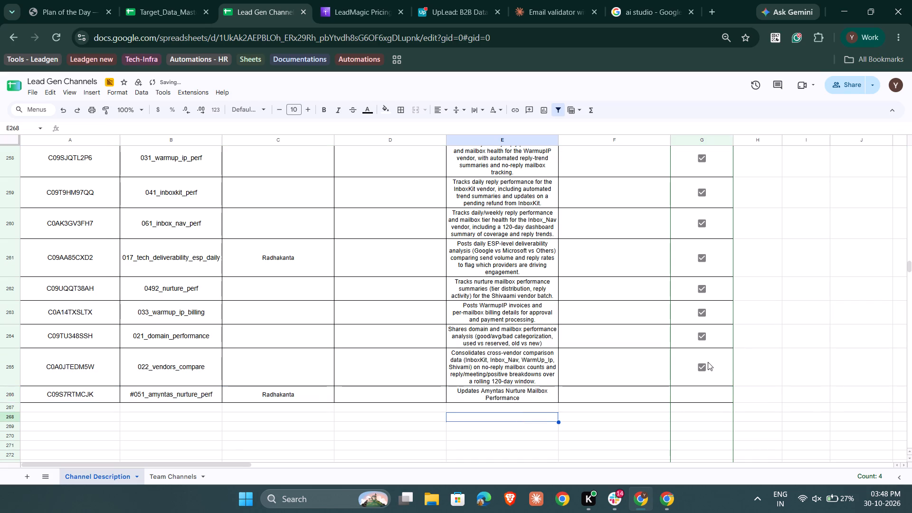
Mark #051_amyntas_nurture_perf as reviewed by copying the ticked checkbox from G265 into G266.
click(725, 372)
key(ctrl+c)
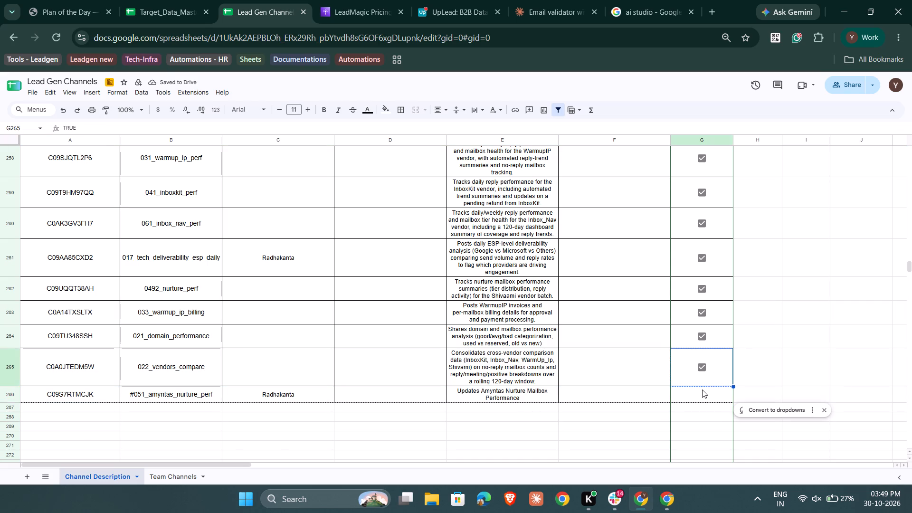
click(702, 389)
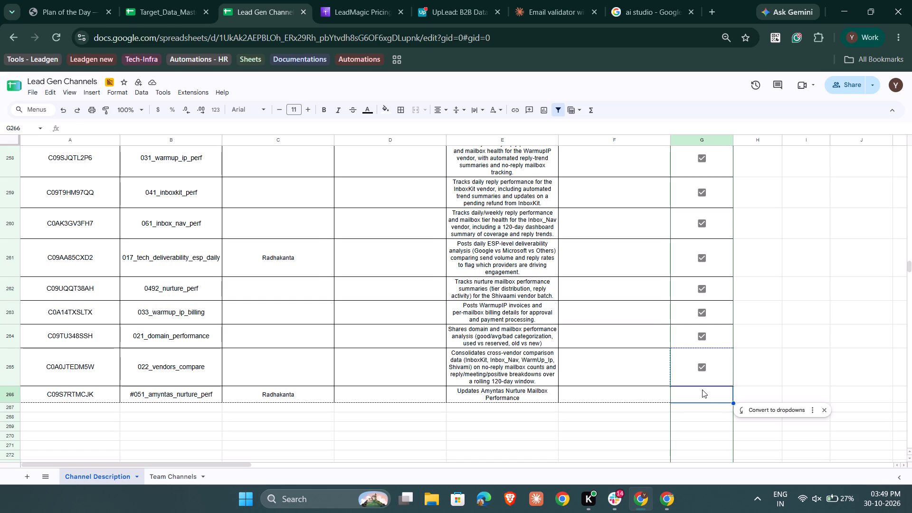
key(ctrl+v)
click(805, 379)
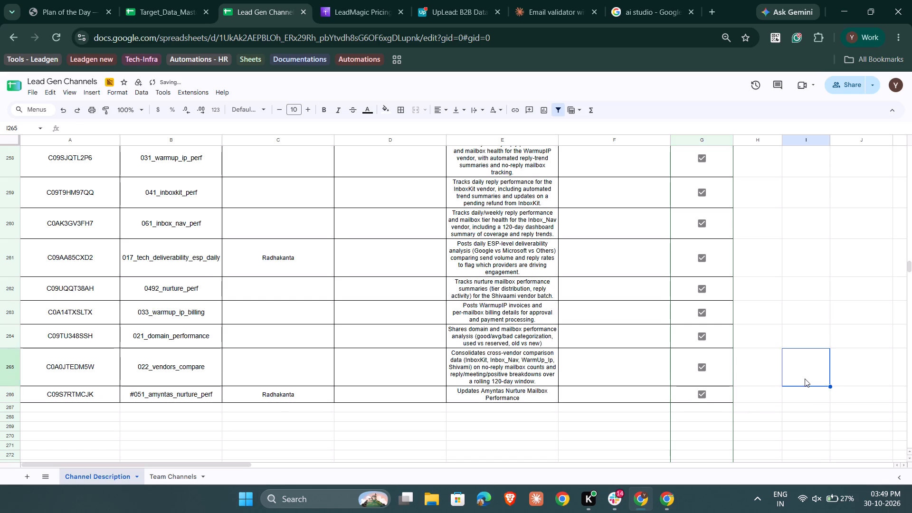
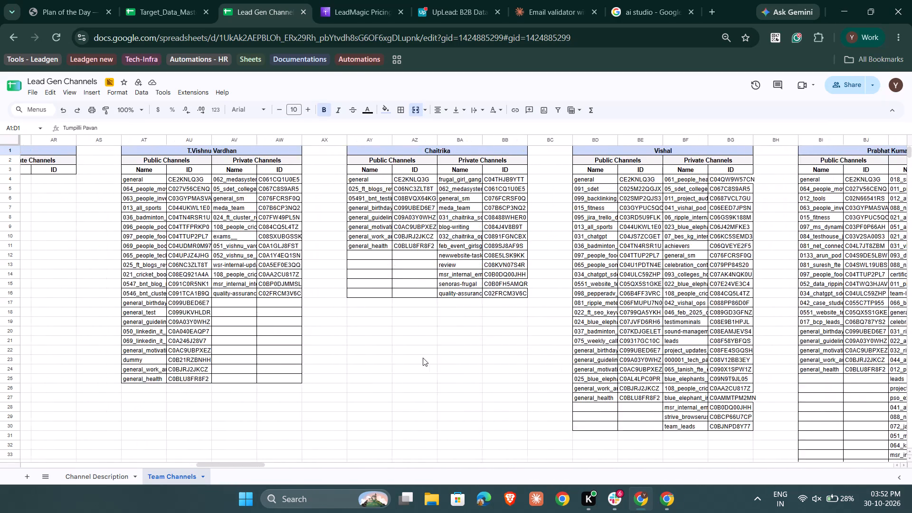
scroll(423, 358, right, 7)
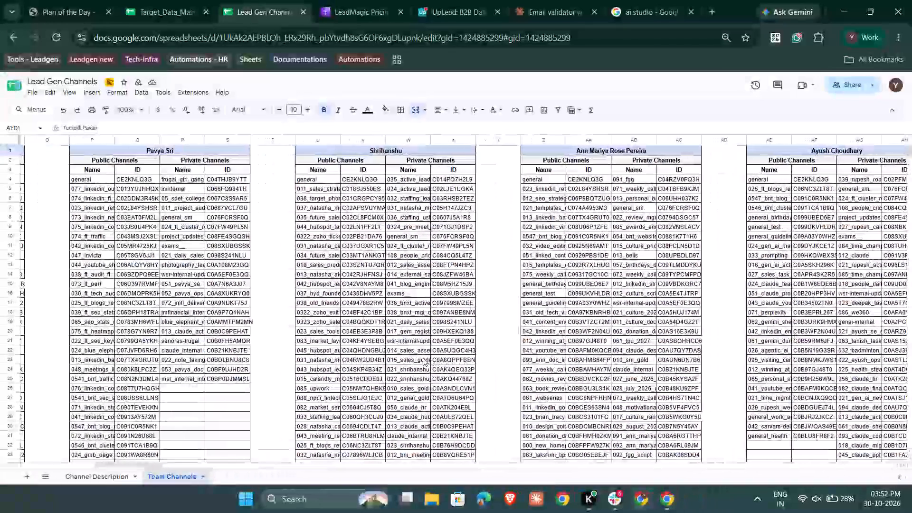
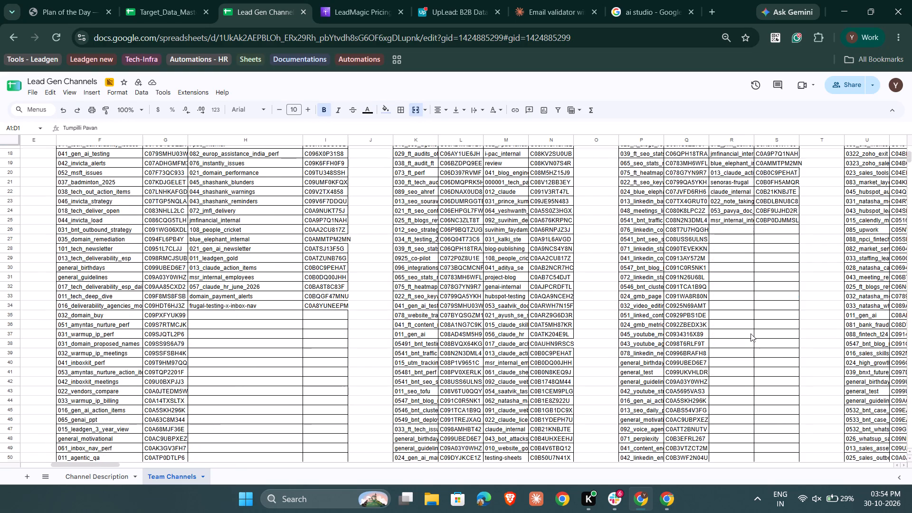
Examine the full length of the first few members' public and private channel lists in the Team Channels sheet.
scroll(750, 333, down, 5)
scroll(750, 333, up, 2)
scroll(750, 333, left, 1)
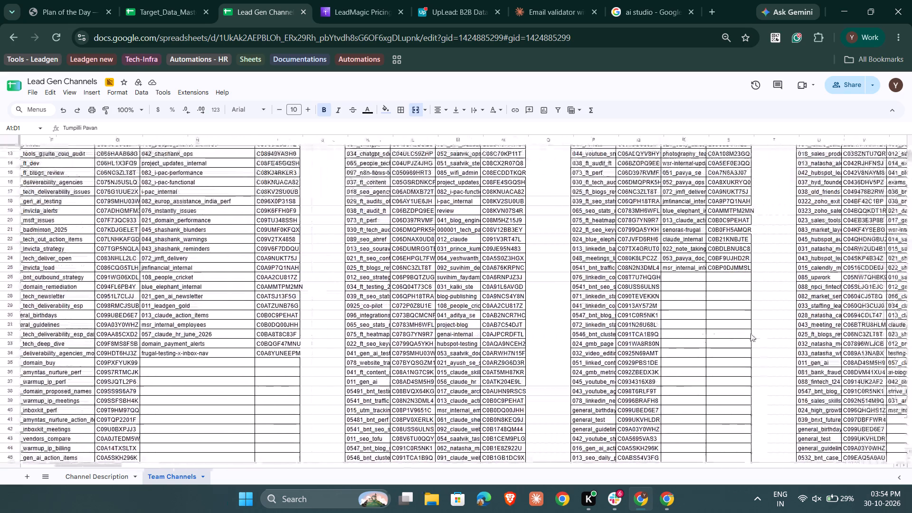
scroll(750, 333, left, 1)
scroll(750, 333, down, 3)
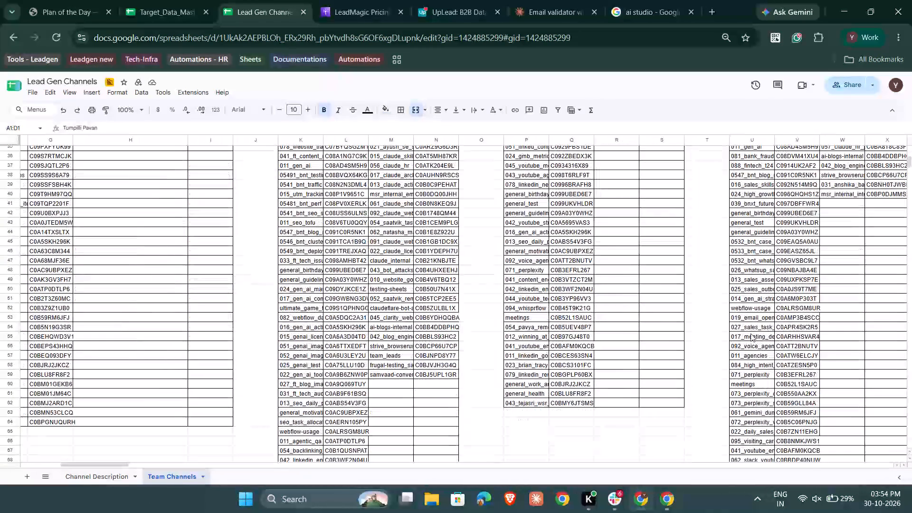
scroll(589, 335, up, 1)
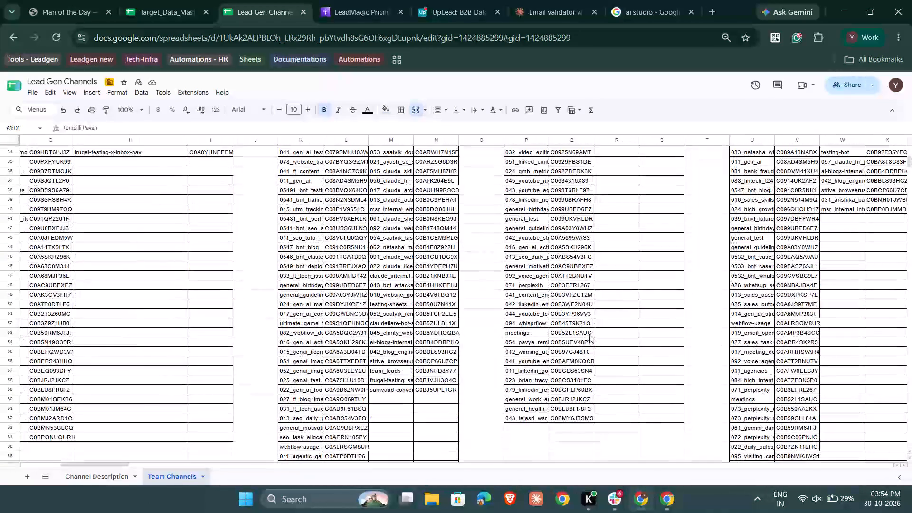
scroll(589, 335, up, 1)
scroll(462, 339, up, 2)
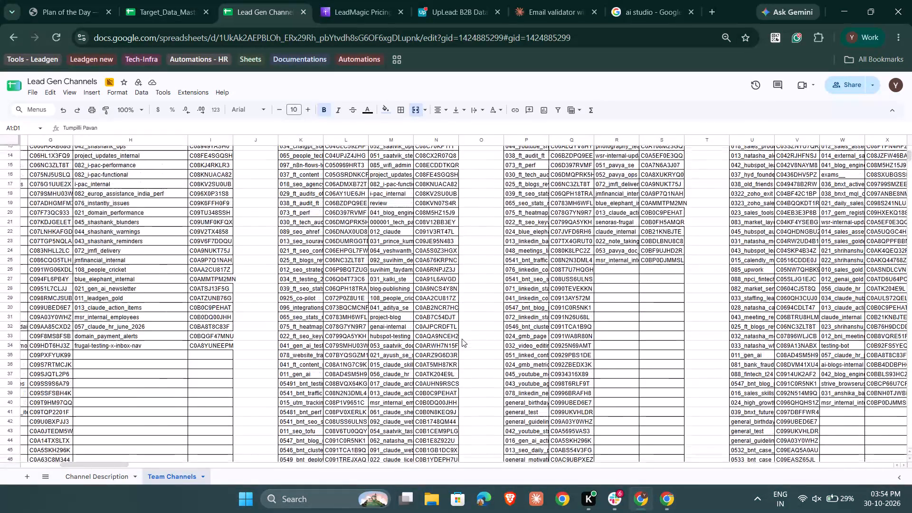
scroll(462, 339, up, 2)
Review the public and private channel lists of the remaining team members across Team Channels, returning to the first member's block.
scroll(462, 339, left, 3)
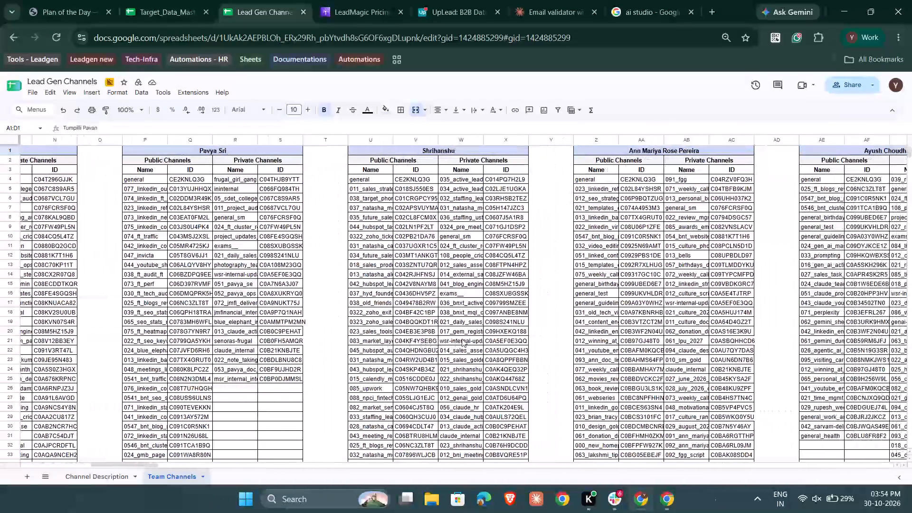
scroll(462, 339, left, 14)
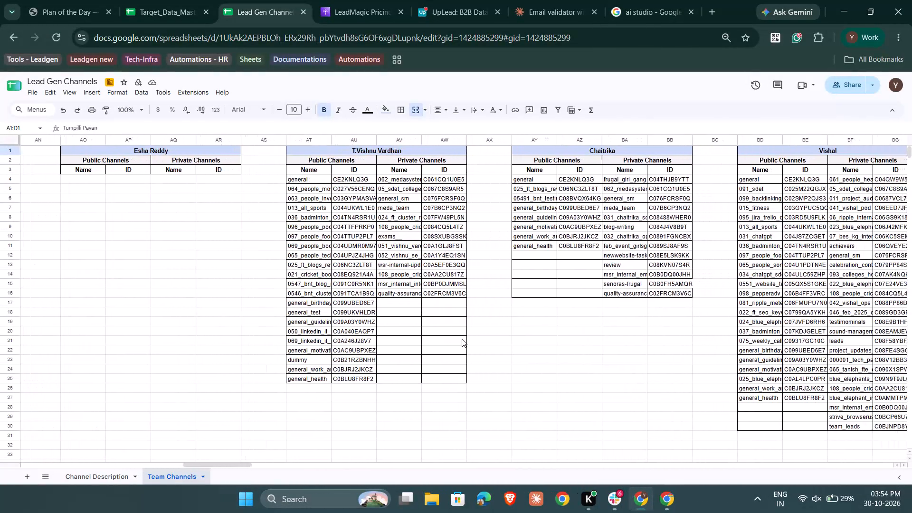
scroll(462, 339, left, 7)
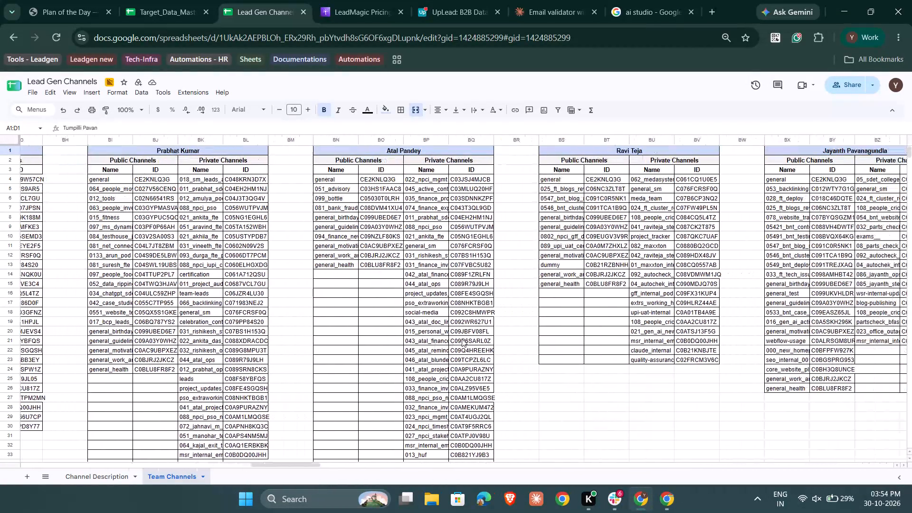
scroll(462, 339, left, 9)
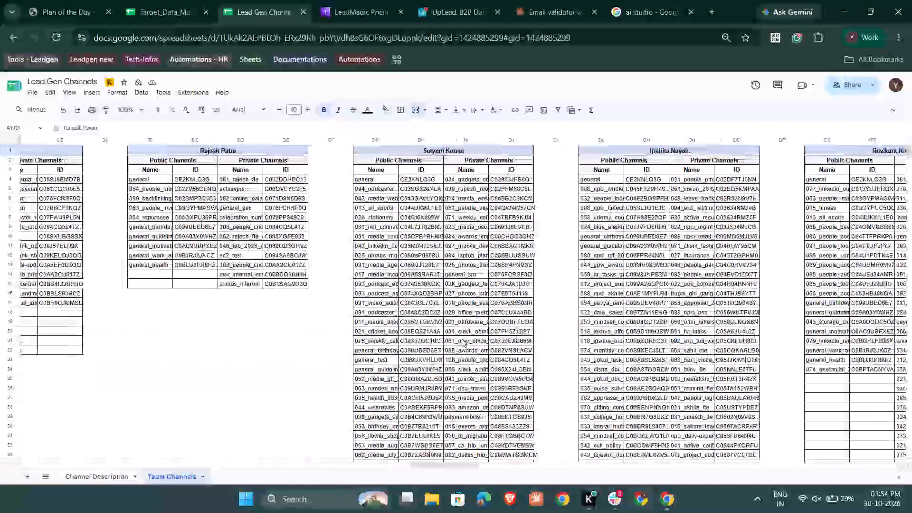
scroll(462, 339, left, 7)
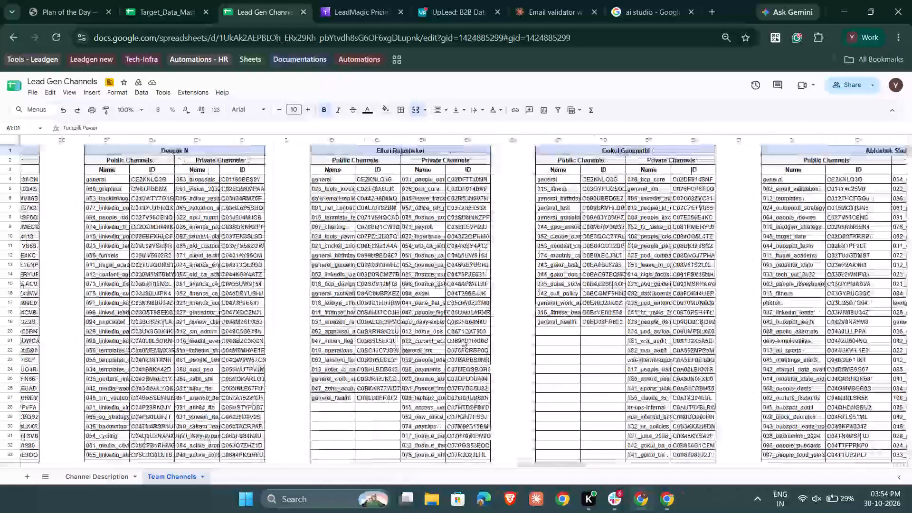
scroll(462, 339, left, 9)
scroll(462, 339, right, 15)
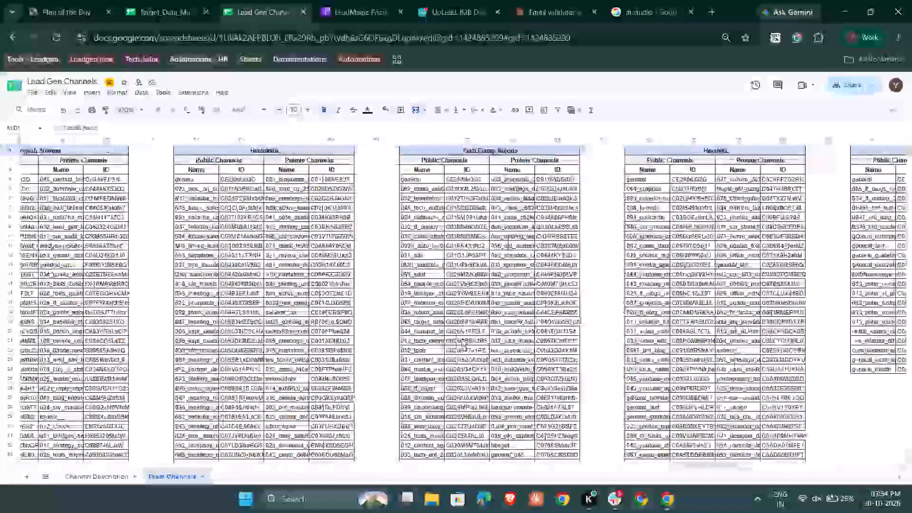
scroll(462, 339, right, 18)
scroll(462, 339, right, 5)
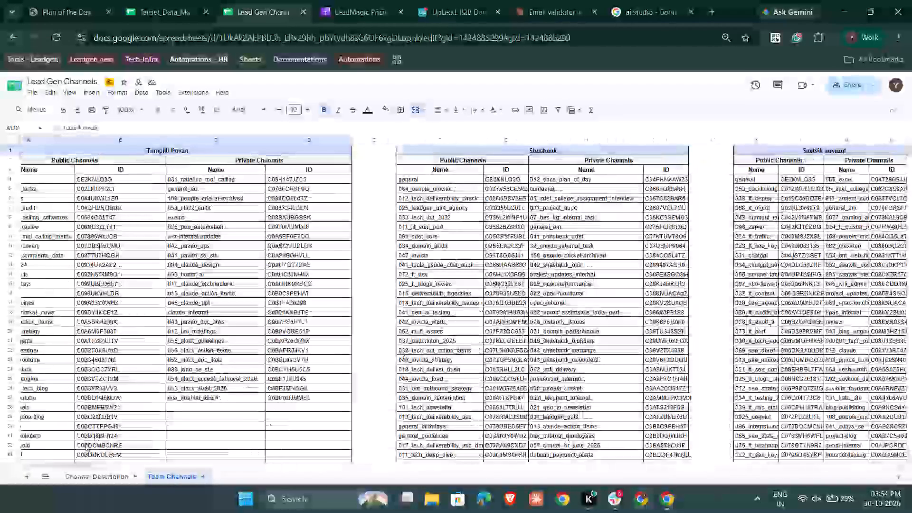
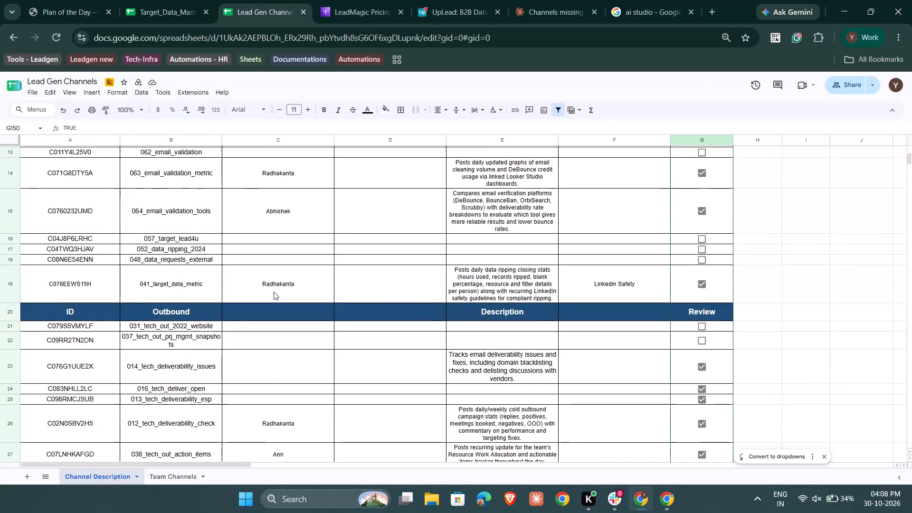
scroll(274, 292, down, 9)
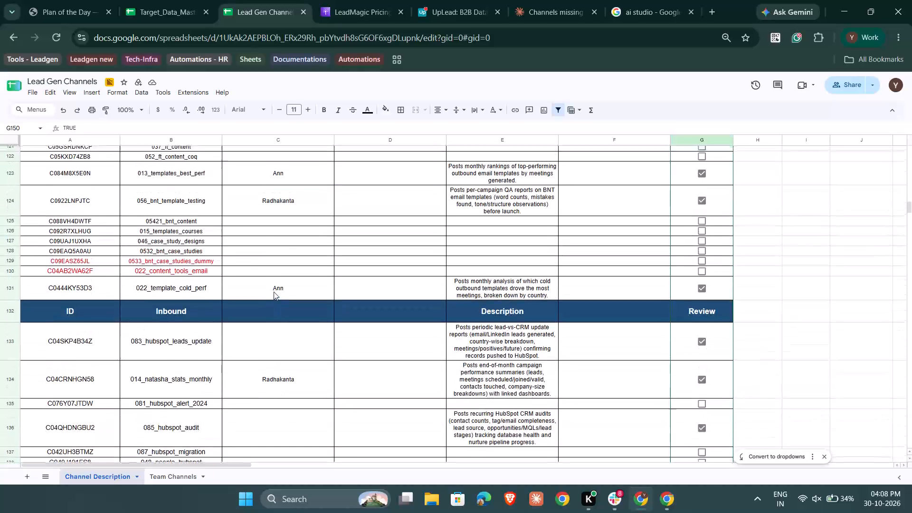
click(1, 291)
right_click(1, 291)
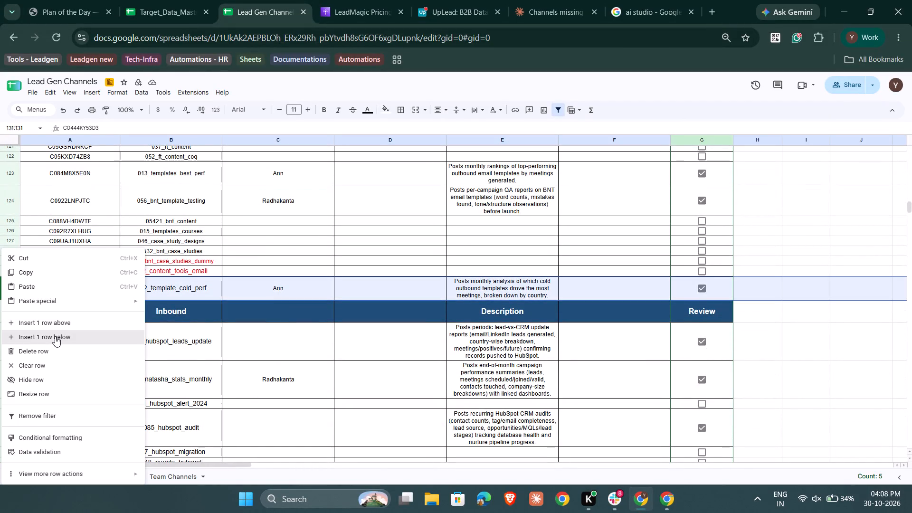
click(63, 334)
click(82, 303)
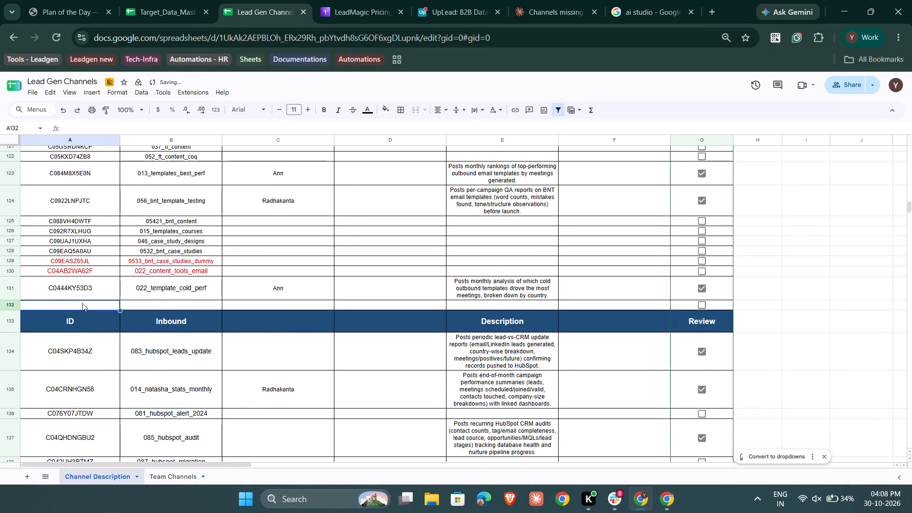
key(ctrl+v)
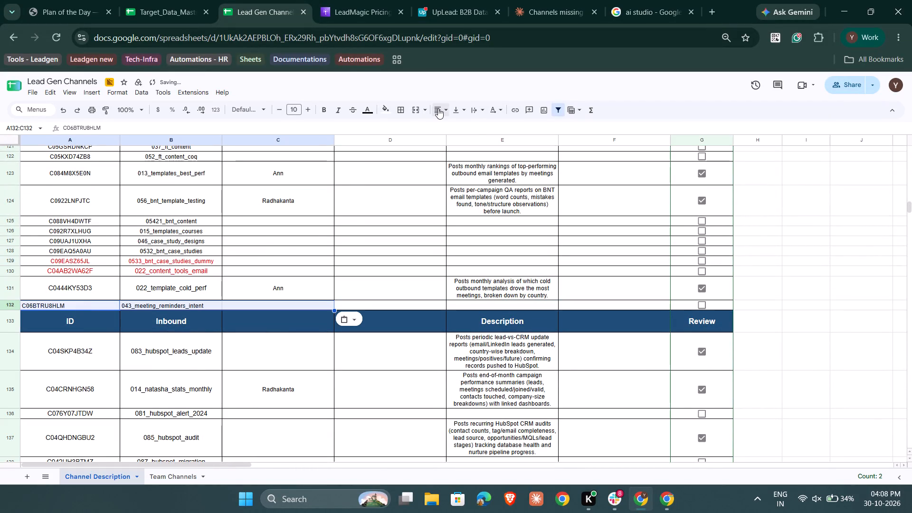
Centre the pasted ID and channel name of 043_meeting_reminders_intent horizontally in row 132.
click(438, 108)
click(450, 121)
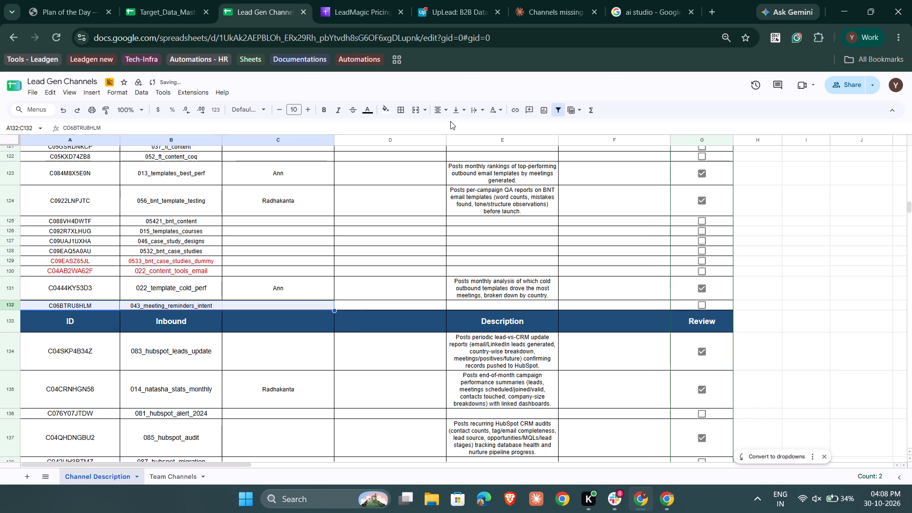
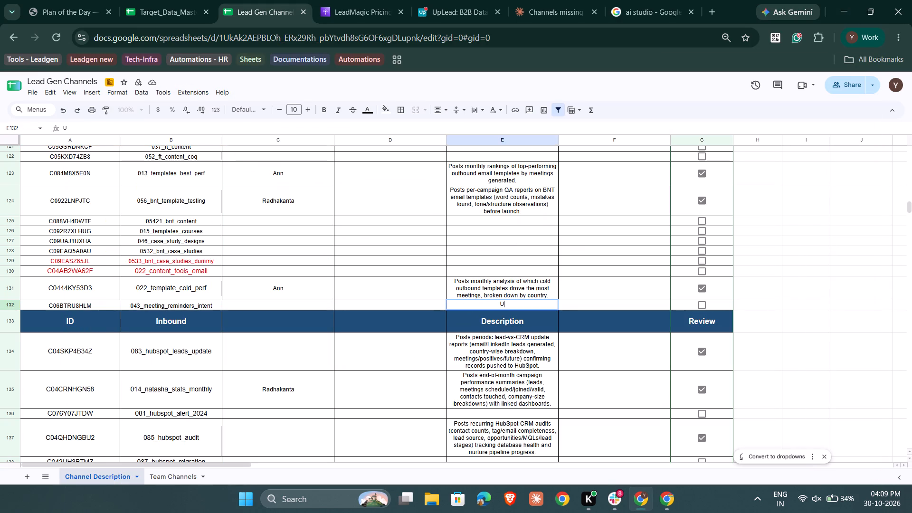
Move the 043_meeting_reminders_intent row from above the Inbound header to directly above 039_spam_check, before the Template Content header.
scroll(358, 284, up, 8)
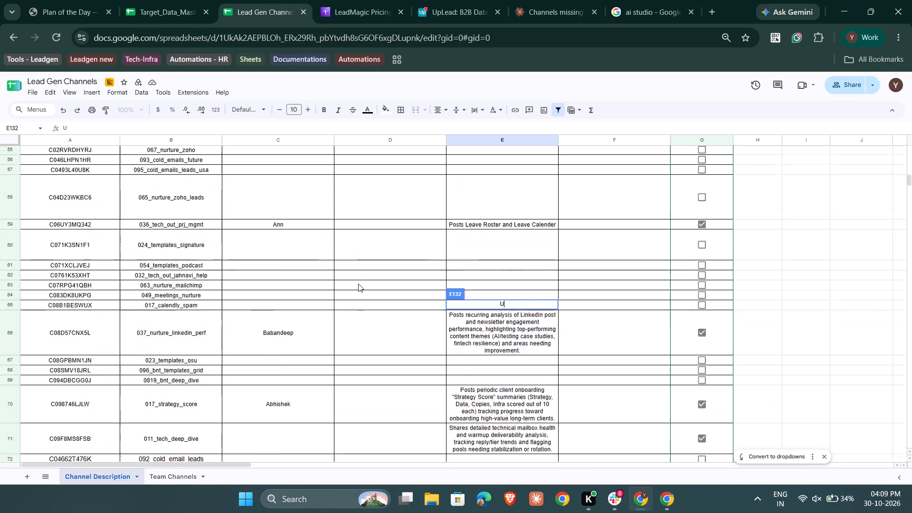
scroll(358, 284, down, 7)
scroll(327, 385, down, 3)
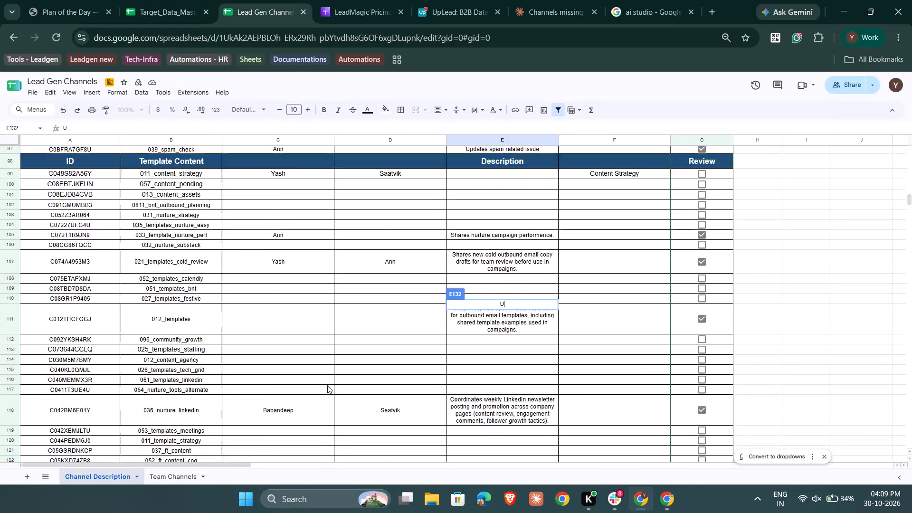
scroll(327, 385, down, 3)
click(12, 310)
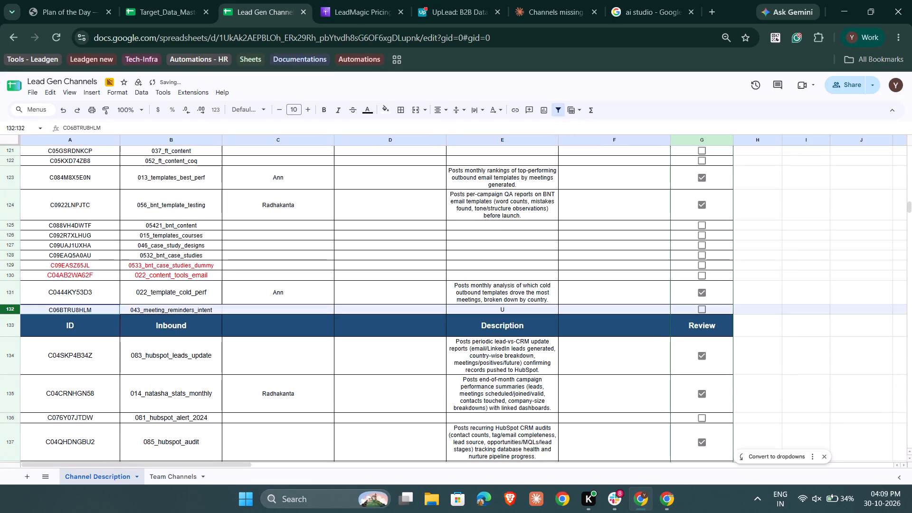
key(ctrl+x)
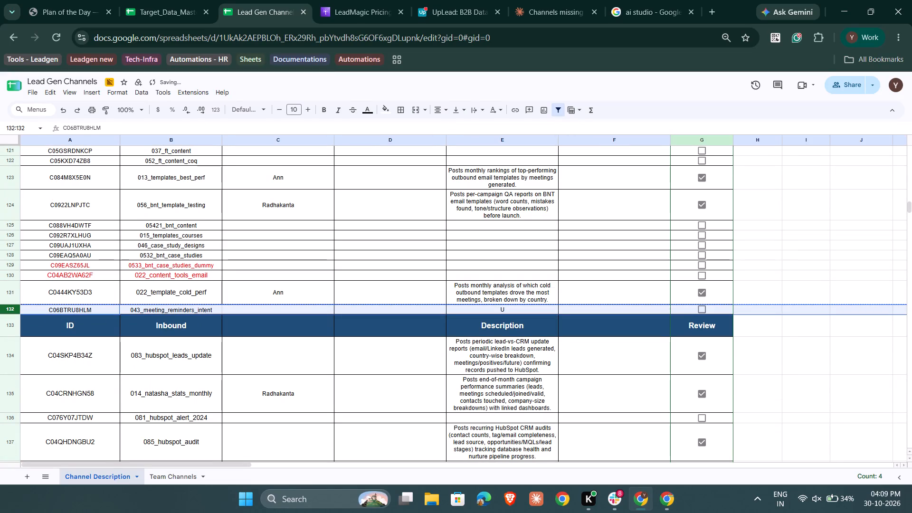
drag(6, 311, 25, 124)
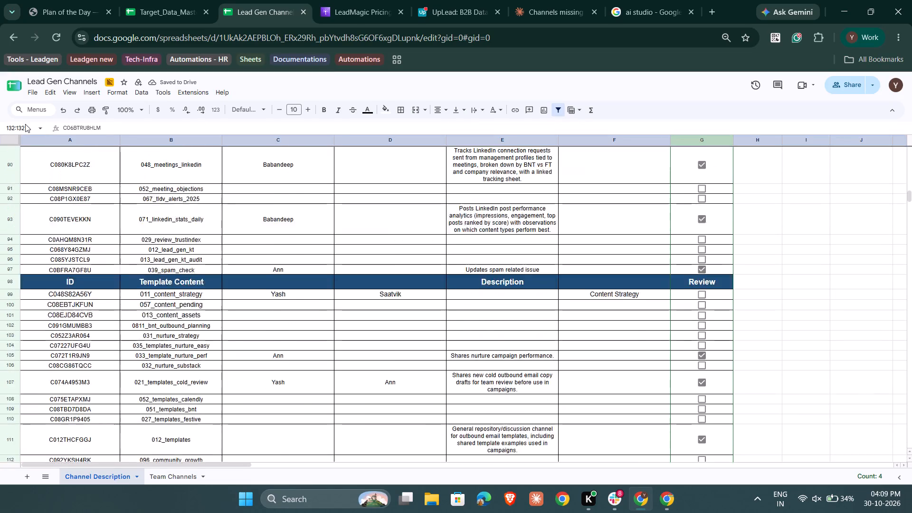
drag(25, 124, 1, 446)
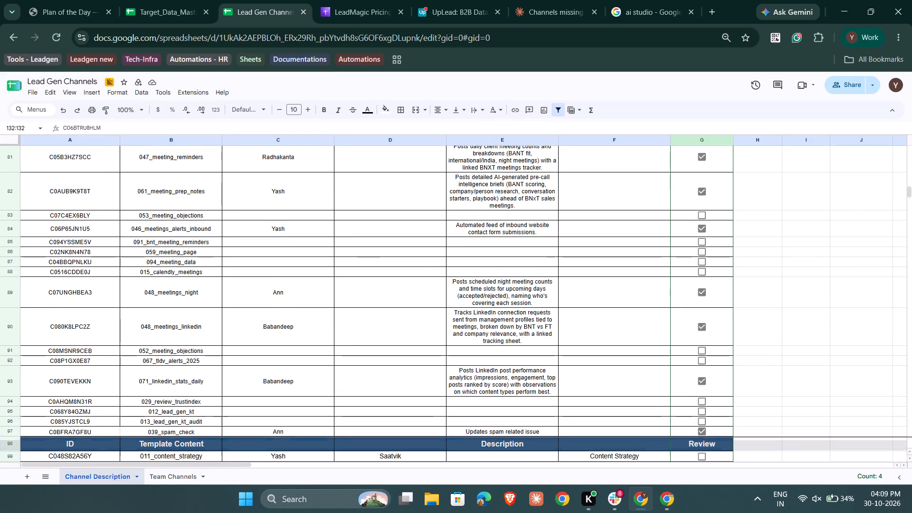
drag(1, 446, 0, 433)
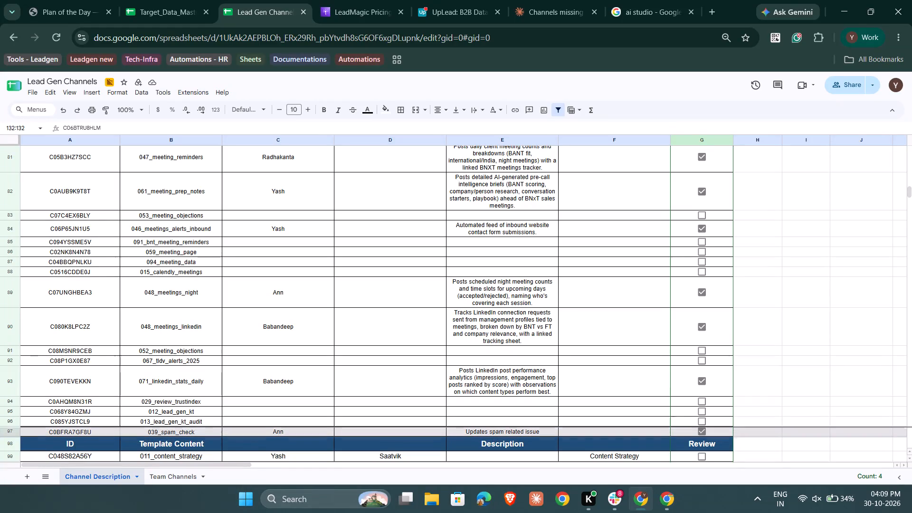
drag(0, 433, 0, 432)
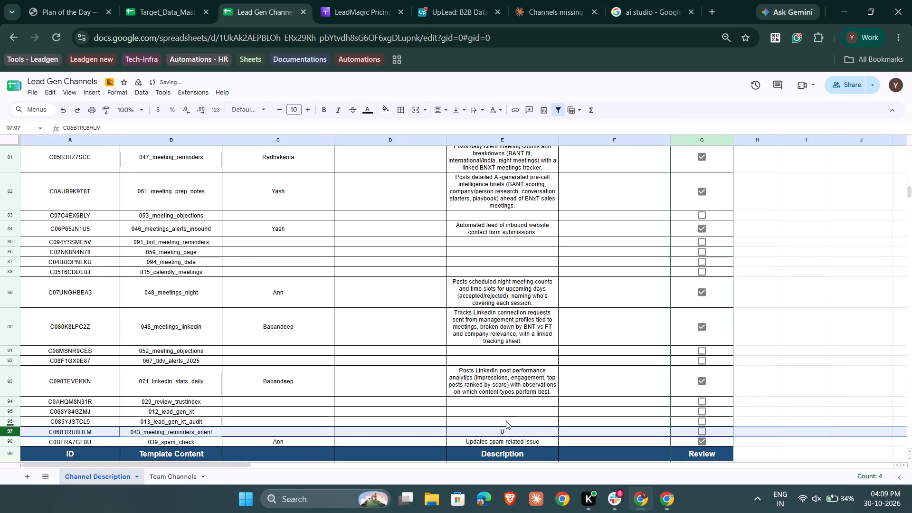
Enter the description "Updates FT & BNXT meeting stats" for 043_meeting_reminders_intent and tick its Review checkbox.
click(515, 432)
text(pdates)
key(space)
key(BackSpace)
key(BackSpace)
key(BackSpace)
key(BackSpace)
key(BackSpace)
key(BackSpace)
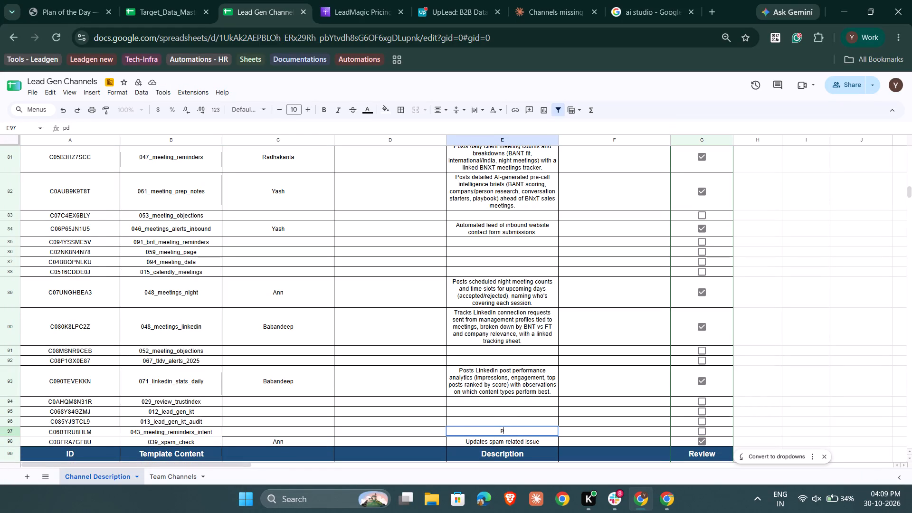
key(BackSpace)
text(Updates)
key(space)
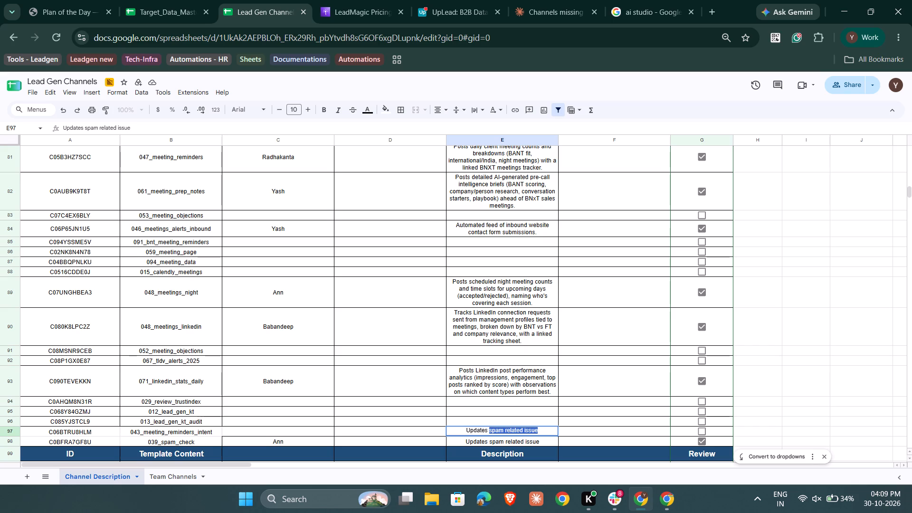
text(FT)
key(space)
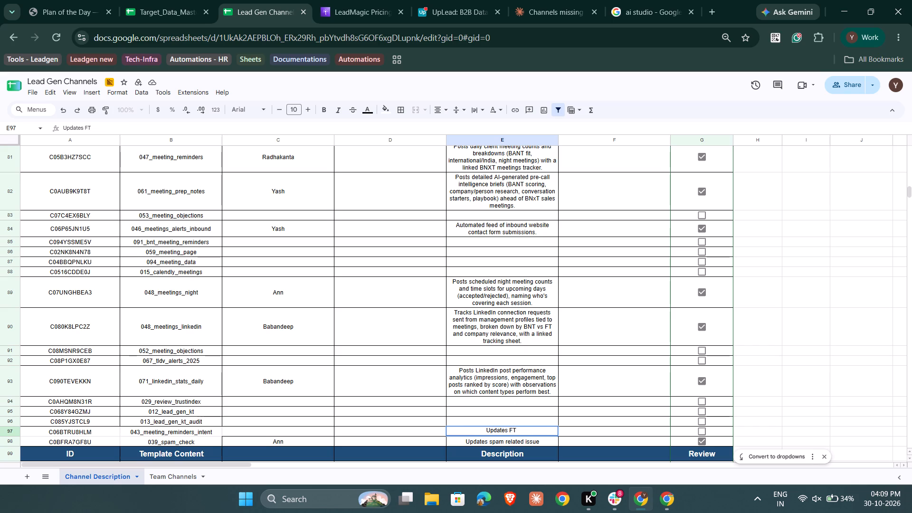
text(& N)
key(BackSpace)
key(shift+n)
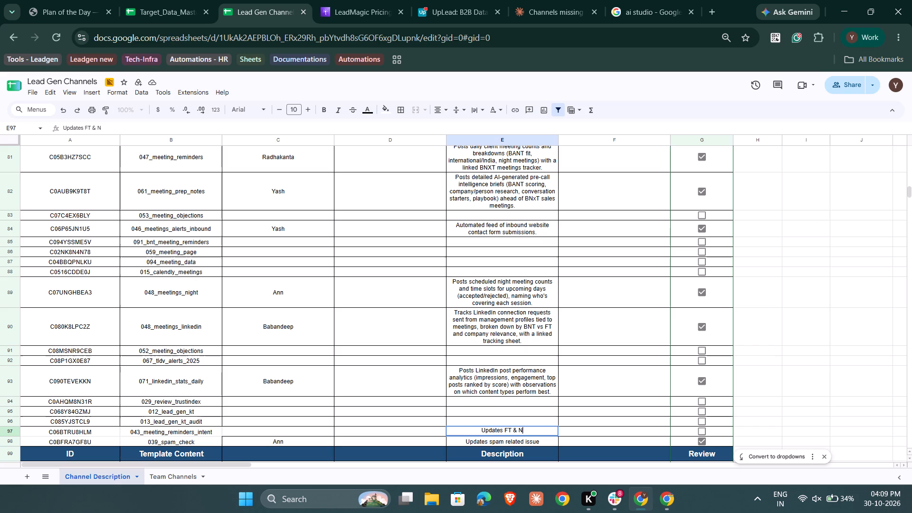
key(BackSpace)
text(BNXT meei)
key(BackSpace)
text(ting stats)
key(Return)
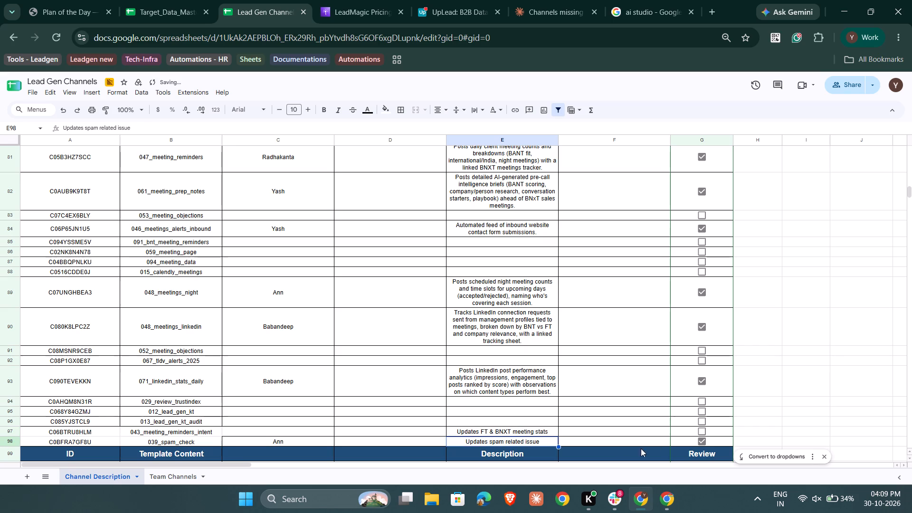
click(702, 431)
Copy the formatting of the 012_lead_gen_kt and 013_lead_gen_kt_audit rows onto the 043_meeting_reminders_intent and 039_spam_check rows.
scroll(522, 426, down, 1)
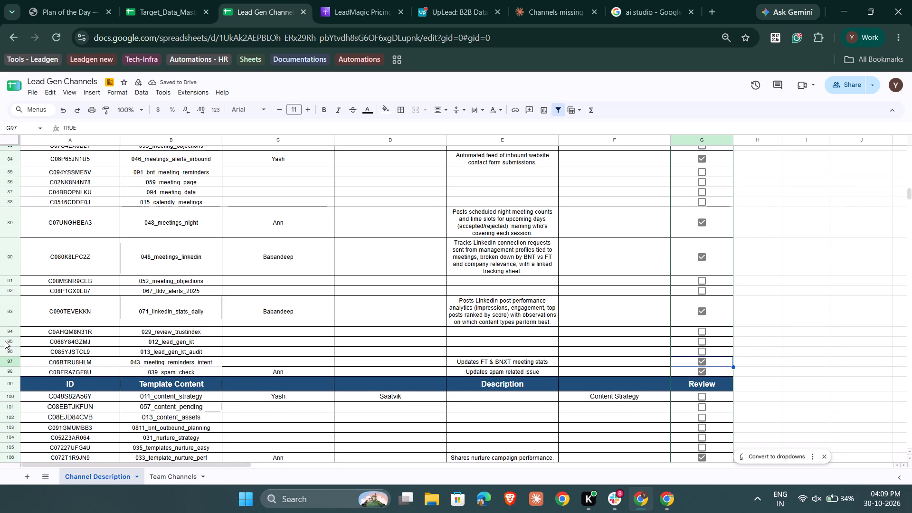
drag(9, 343, 9, 349)
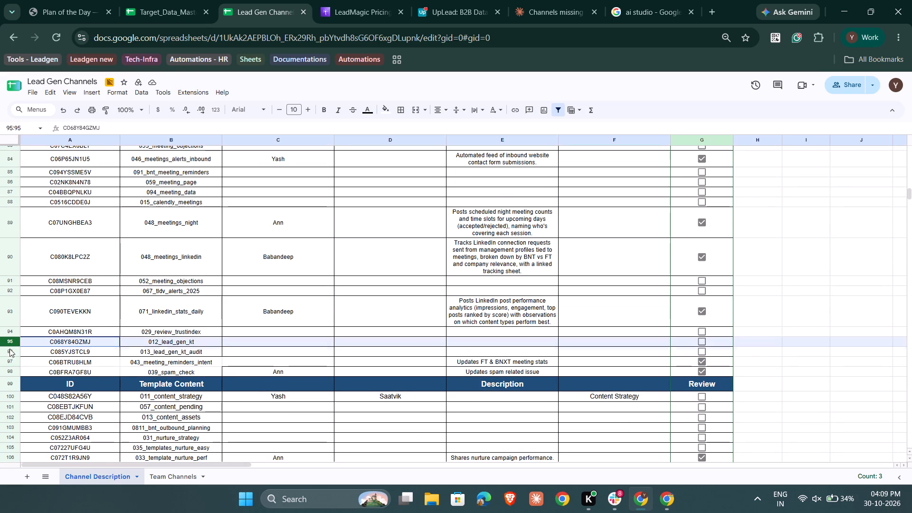
drag(9, 349, 10, 350)
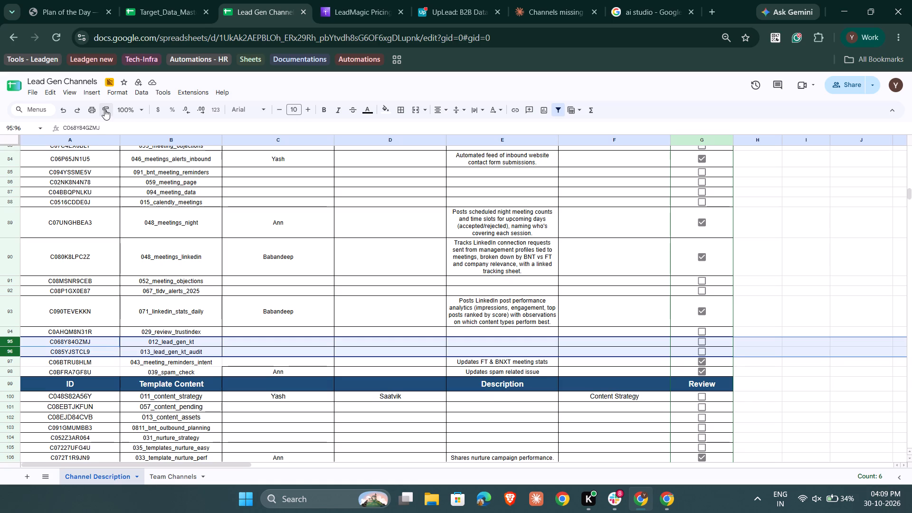
click(104, 109)
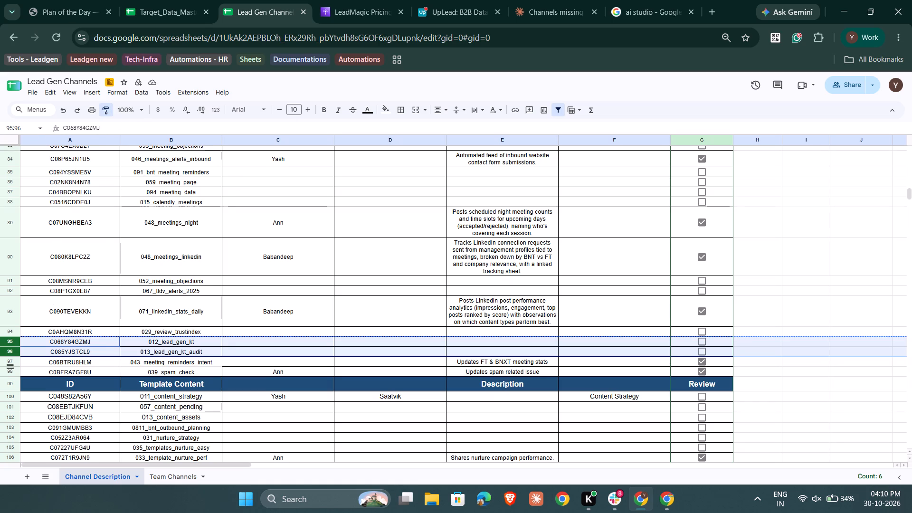
drag(11, 363, 11, 371)
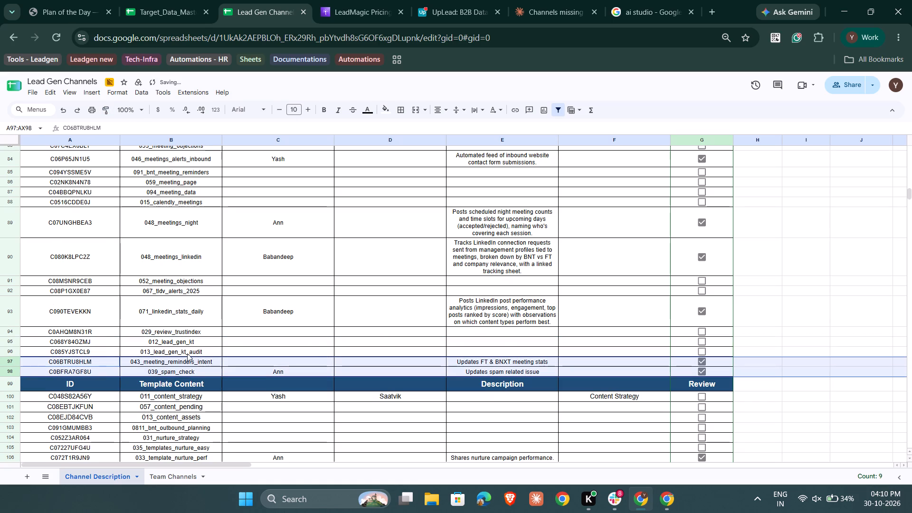
click(570, 362)
scroll(570, 362, down, 2)
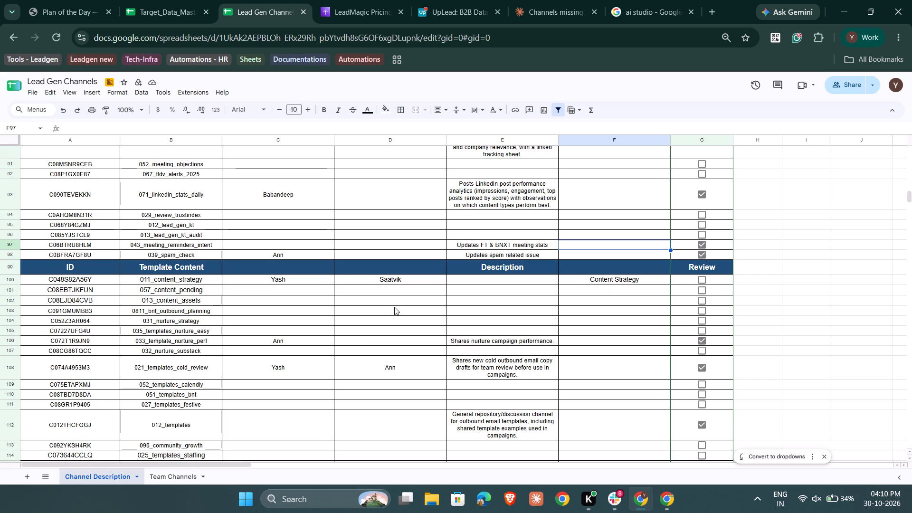
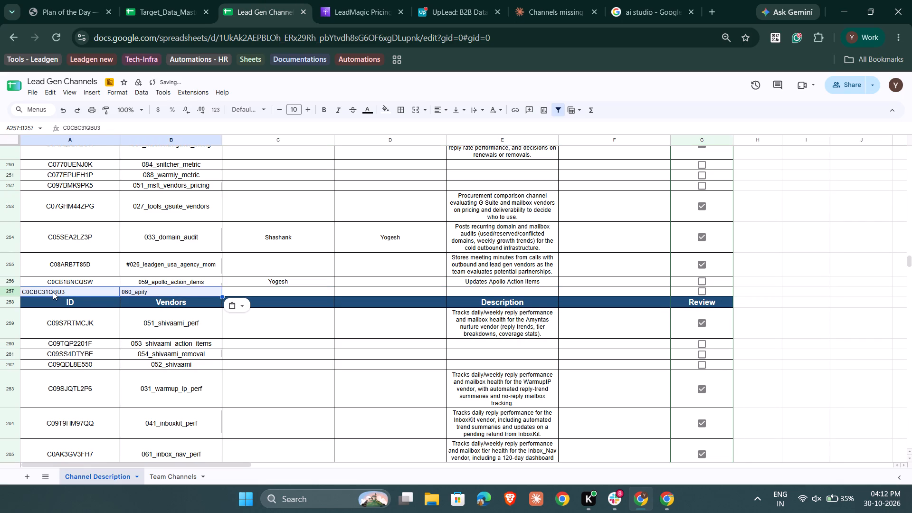
click(434, 112)
click(456, 129)
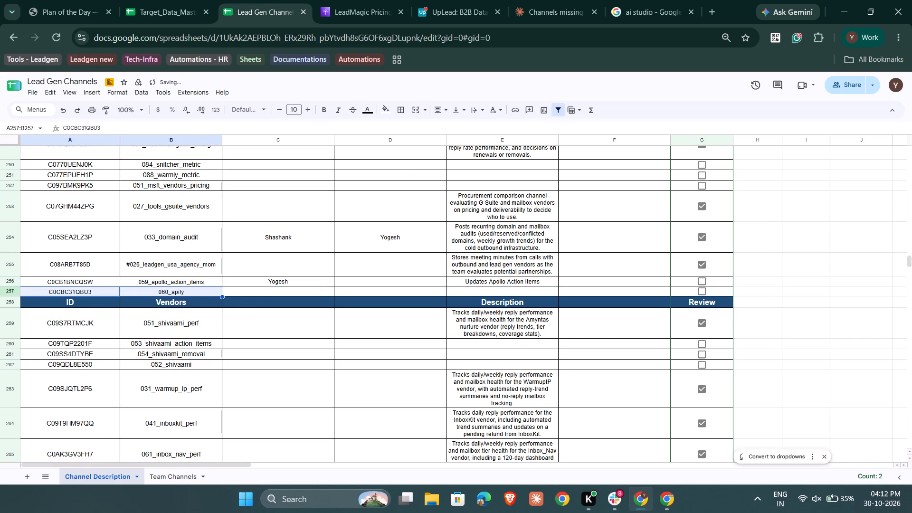
Enter the description "Updates about Apify Tool" for 060_apify.
click(472, 291)
text(Updates)
key(space)
text(about Apify)
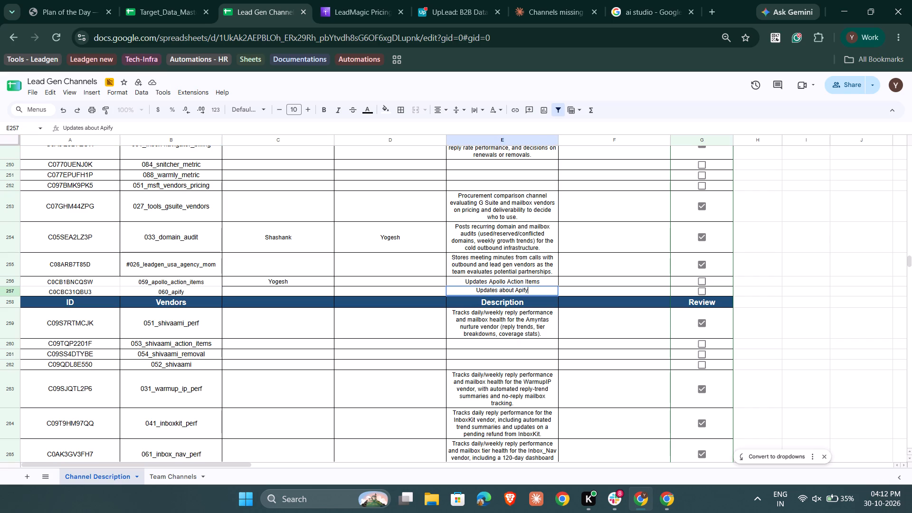
key(space)
text(Tool)
key(Return)
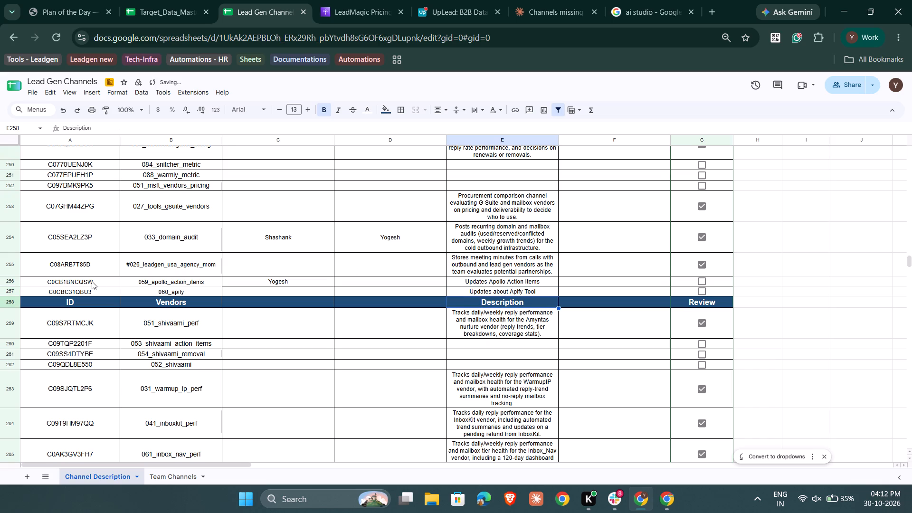
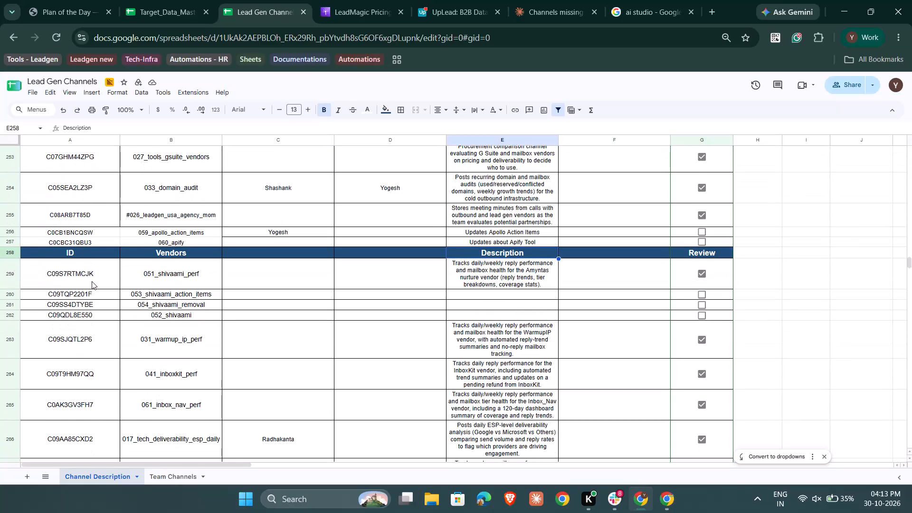
Mark 059_apollo_action_items and 060_apify as reviewed in the Review column.
click(706, 235)
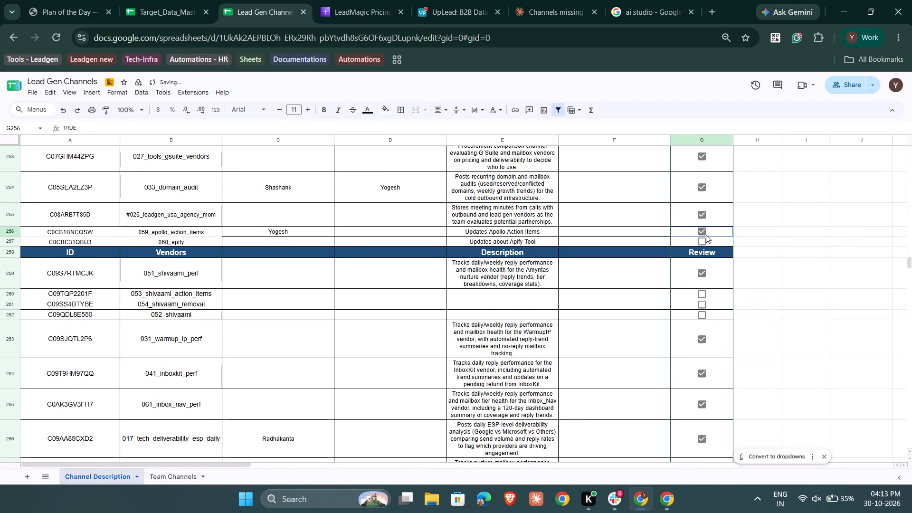
click(706, 238)
click(527, 335)
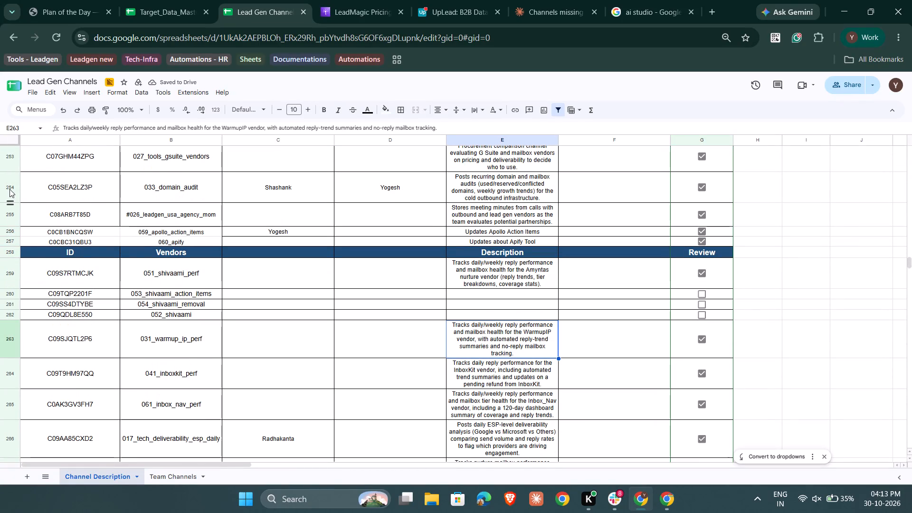
Copy the formatting of the 033_domain_audit and #026_leadgen_usa_agency_mom rows onto the 059_apollo_action_items and 060_apify rows.
drag(9, 189, 9, 212)
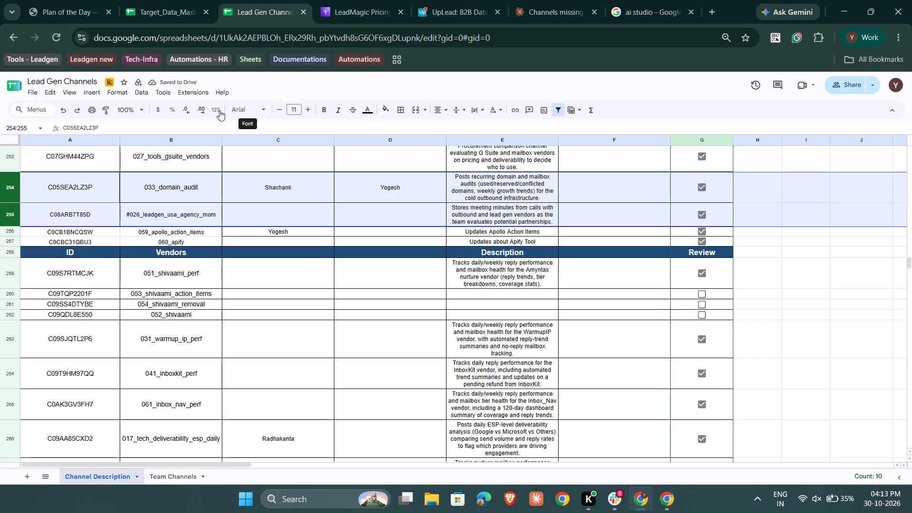
click(109, 110)
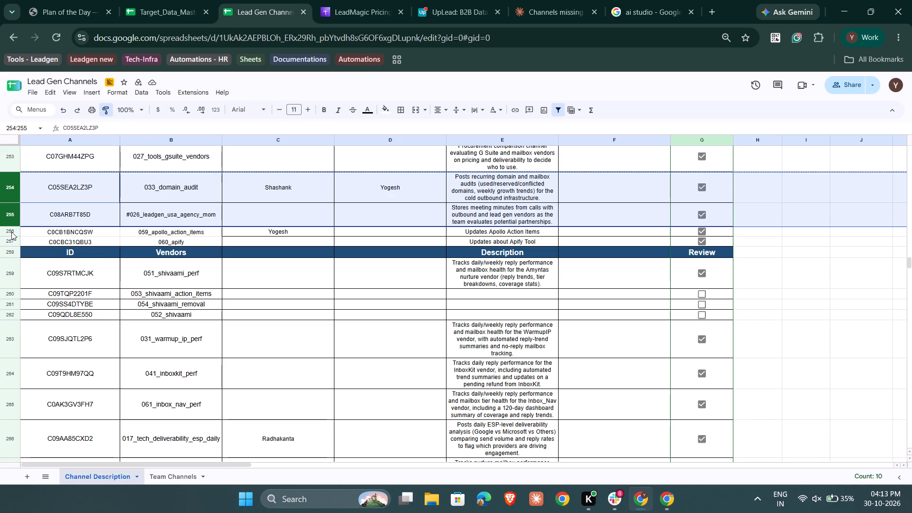
drag(9, 229, 13, 241)
click(413, 315)
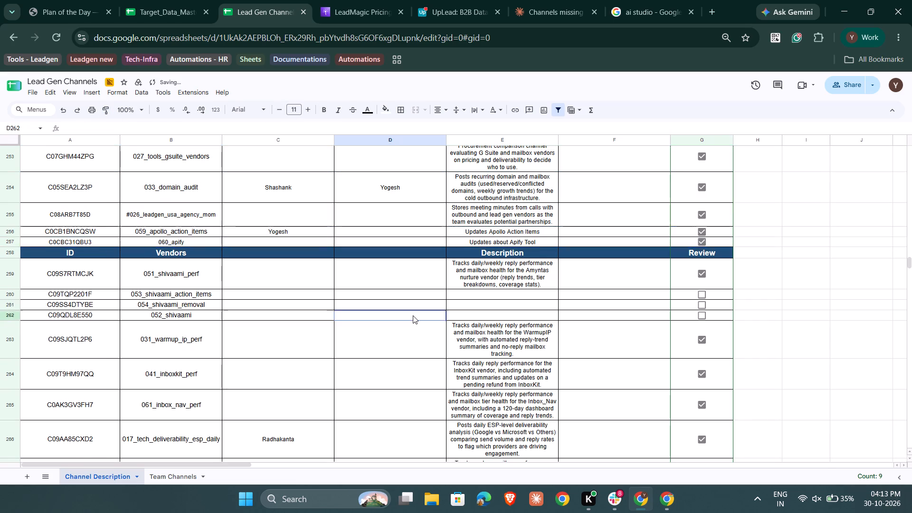
Look over the whole Channel Description sheet, checking the channel rows and review ticks in every section, and put the window away.
scroll(413, 315, up, 15)
scroll(413, 315, up, 6)
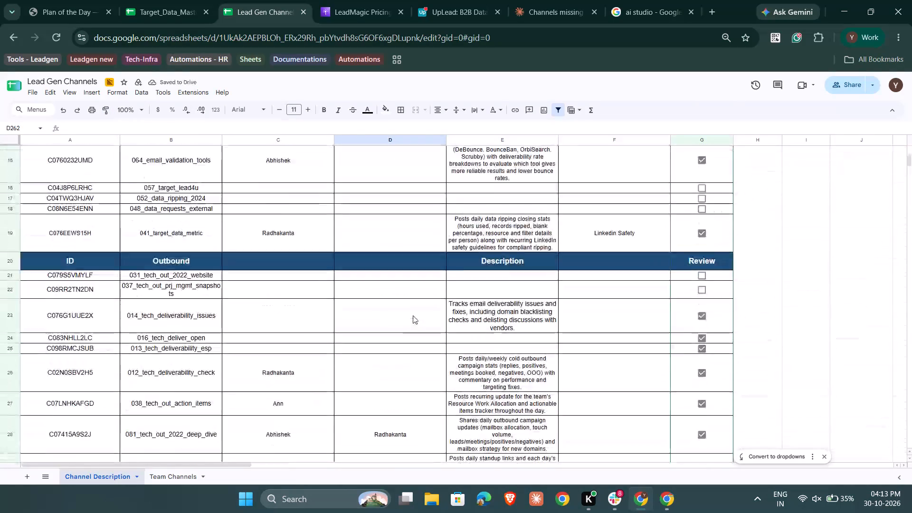
scroll(413, 315, up, 5)
scroll(413, 315, down, 9)
scroll(413, 315, up, 2)
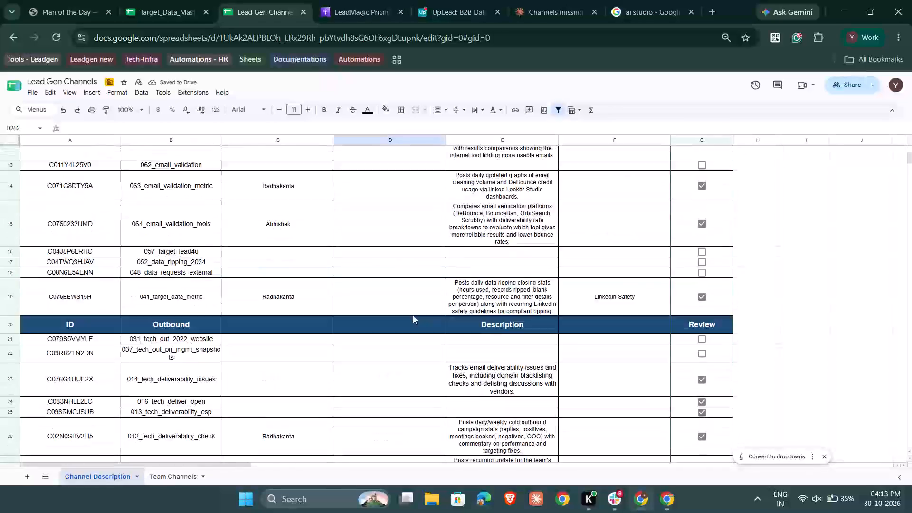
scroll(413, 315, up, 5)
scroll(454, 303, down, 2)
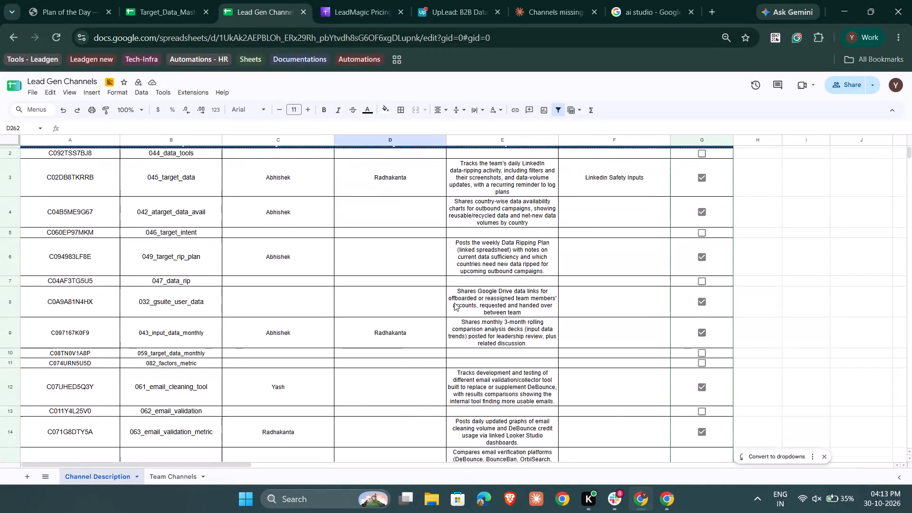
scroll(454, 303, down, 15)
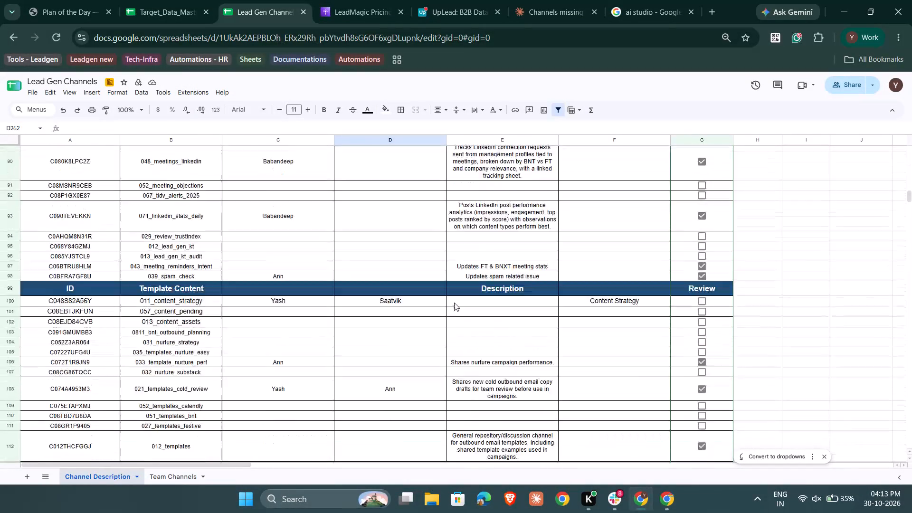
scroll(454, 303, down, 15)
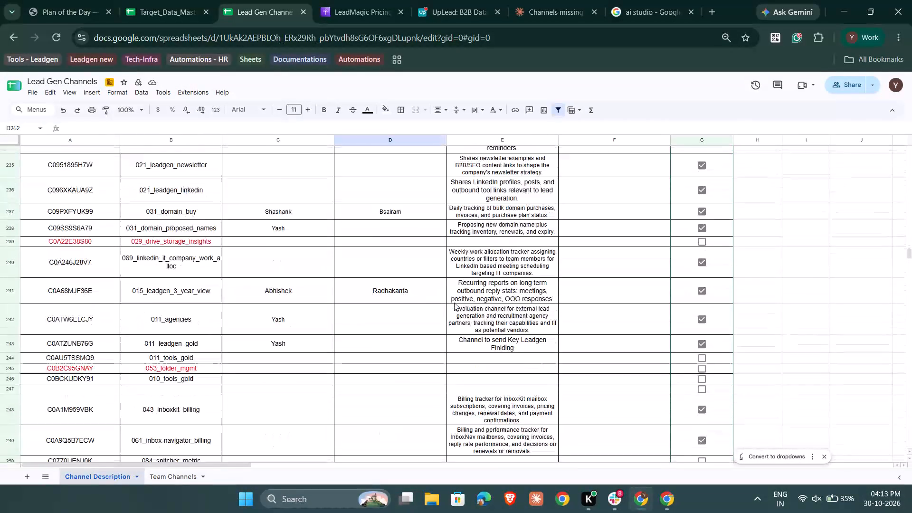
scroll(454, 303, down, 4)
scroll(454, 303, up, 1)
scroll(454, 303, down, 3)
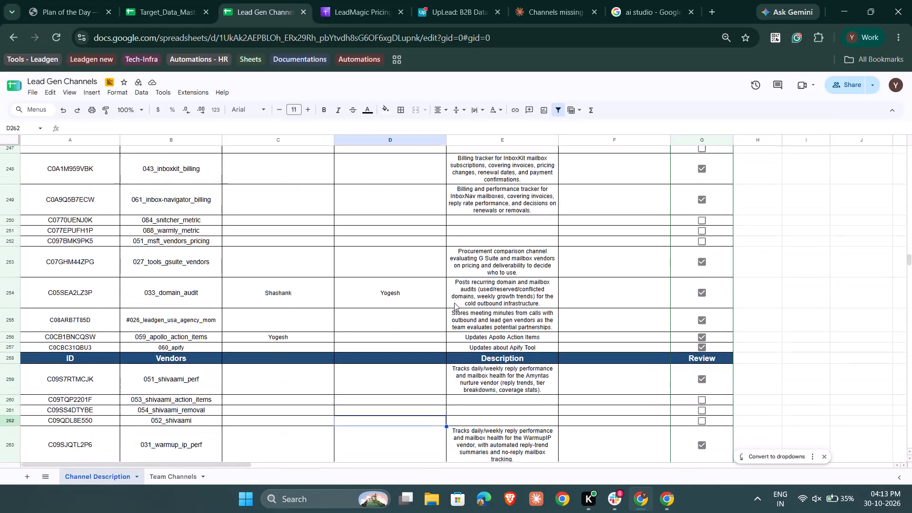
scroll(454, 303, down, 3)
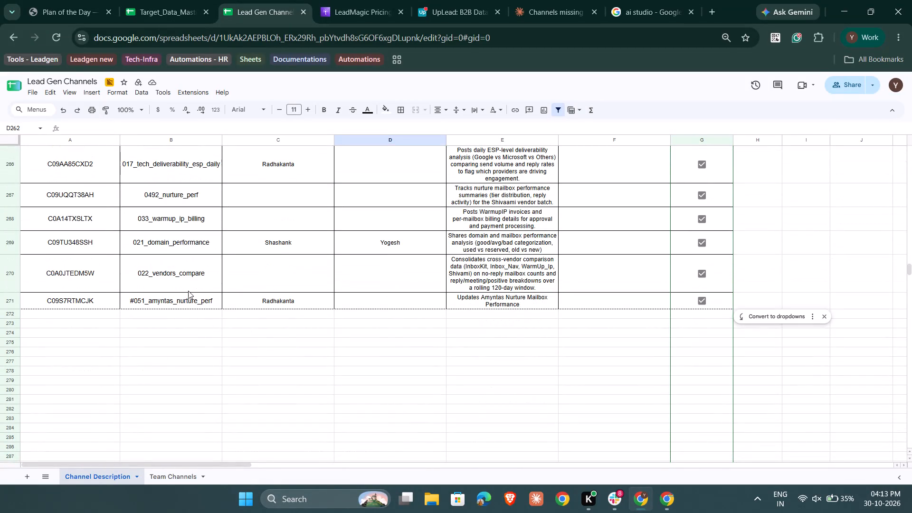
scroll(618, 382, up, 11)
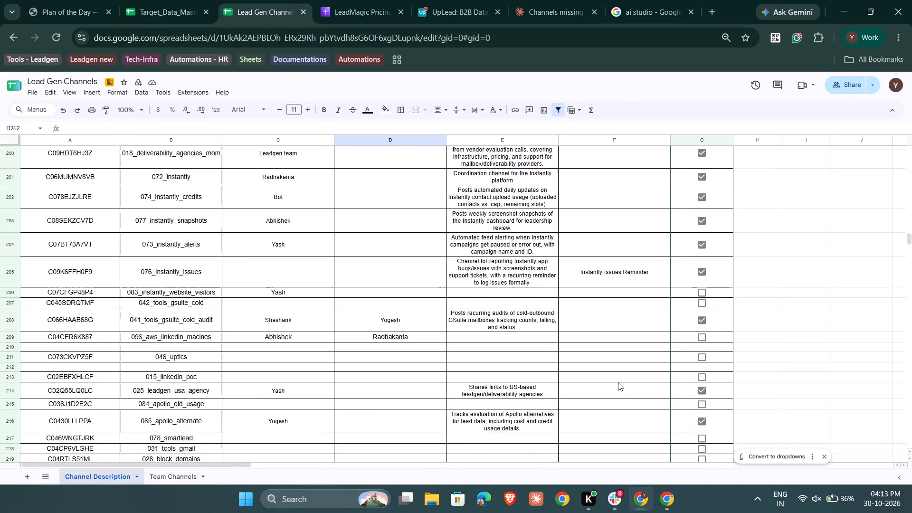
scroll(618, 382, up, 14)
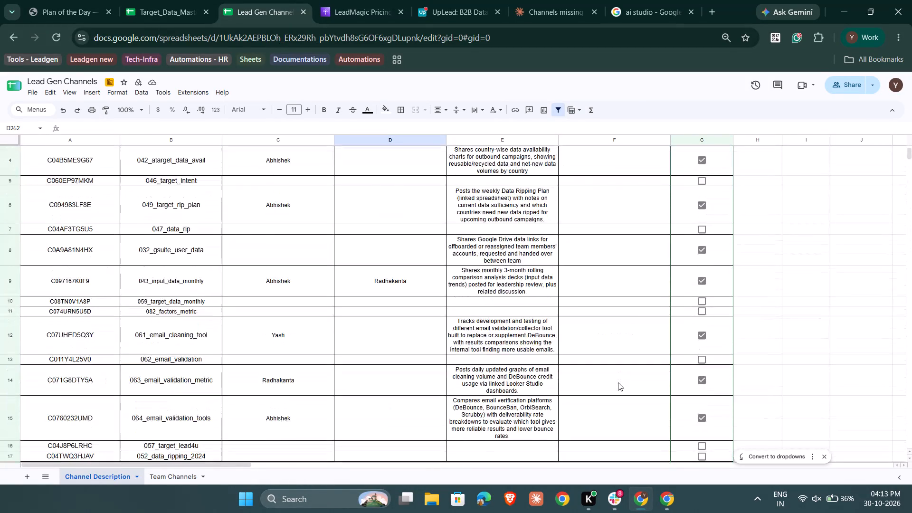
click(847, 1)
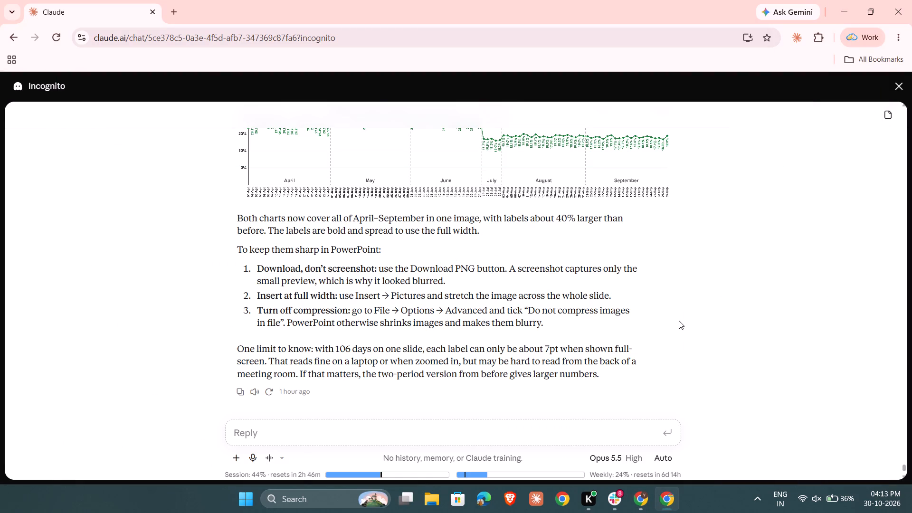